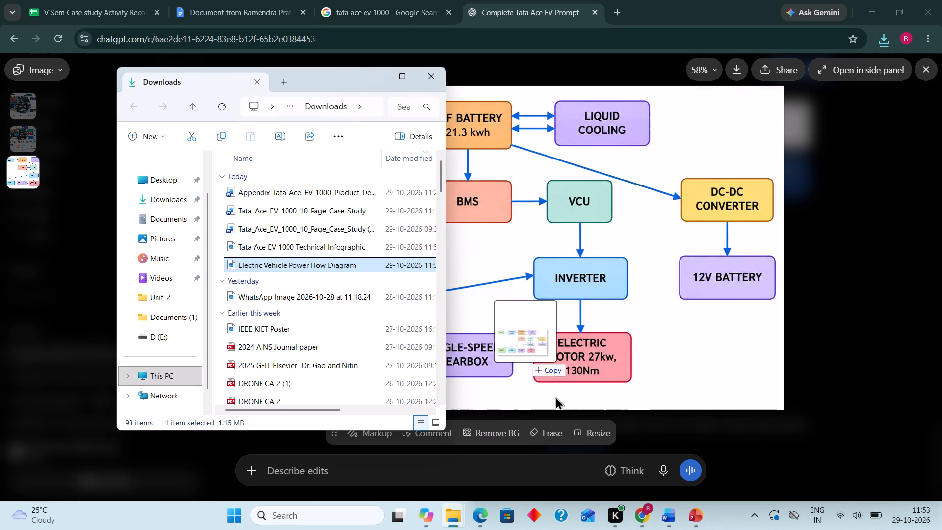
left_click_drag(555, 397, 648, 467)
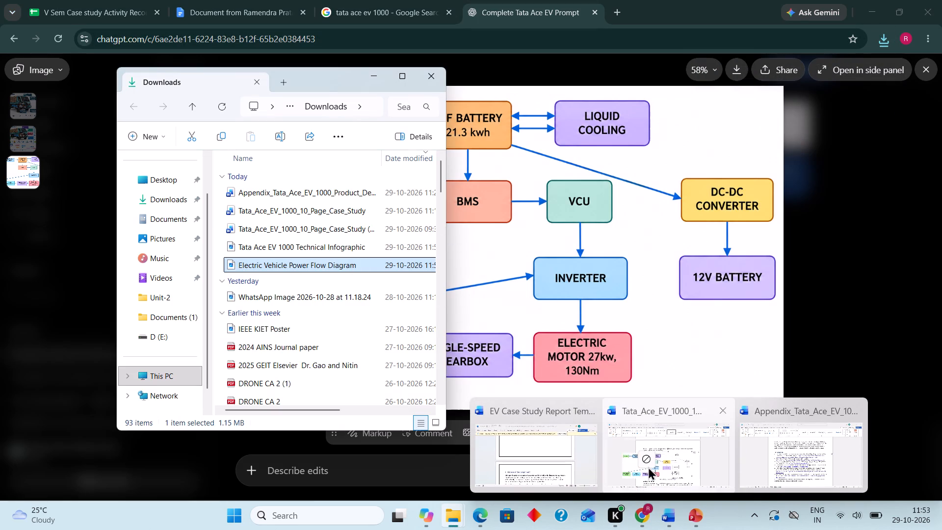
left_click_drag(648, 467, 574, 344)
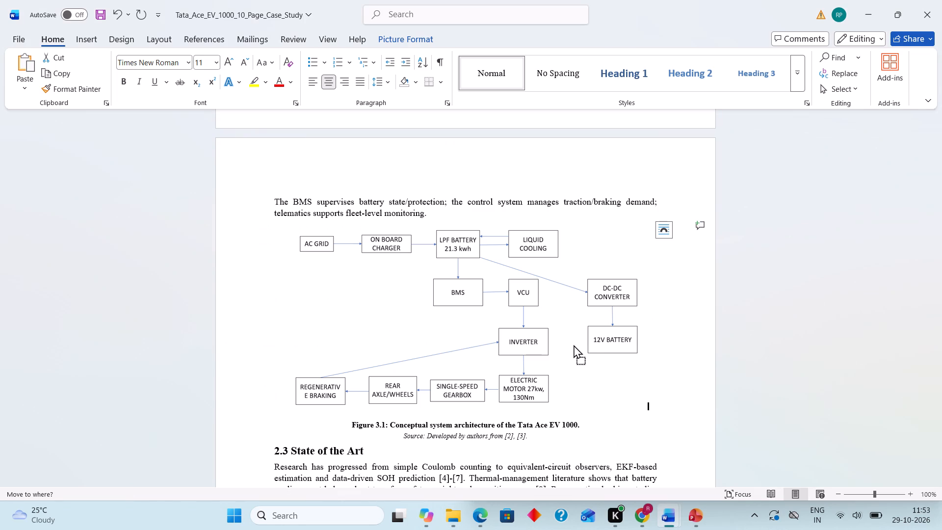
left_click_drag(574, 344, 470, 209)
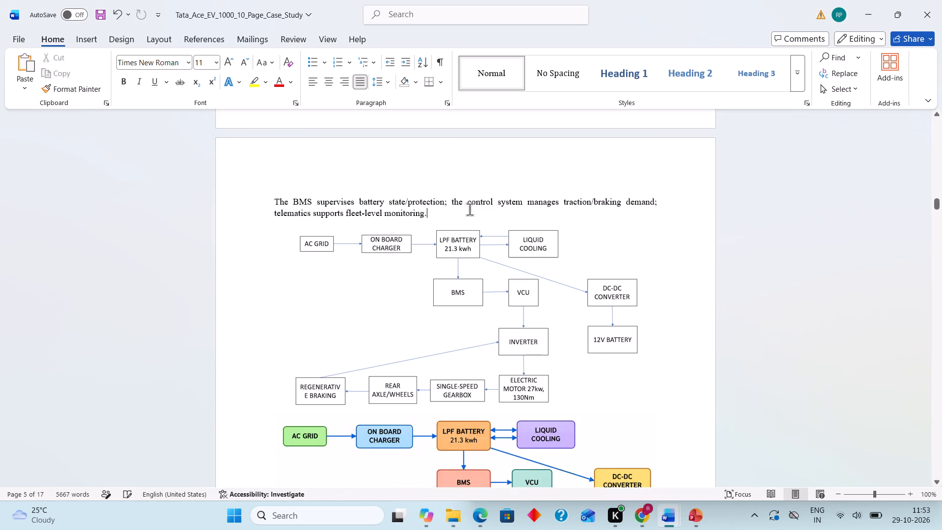
Delete the old uncoloured block diagram above the newly inserted coloured one.
left_click(466, 308)
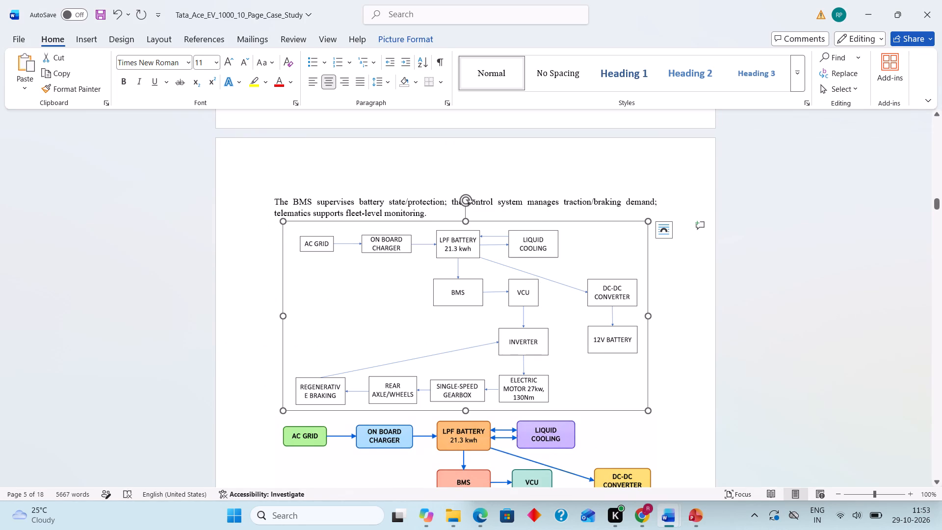
key("Delete")
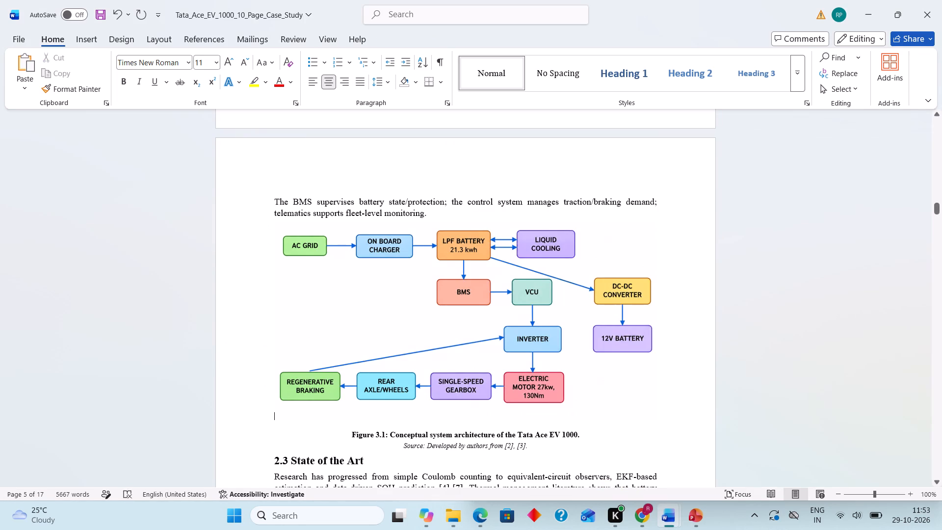
Review the case study report's layout and content from the cover page through the chapters to the references.
scroll(442, 365, "down", 1)
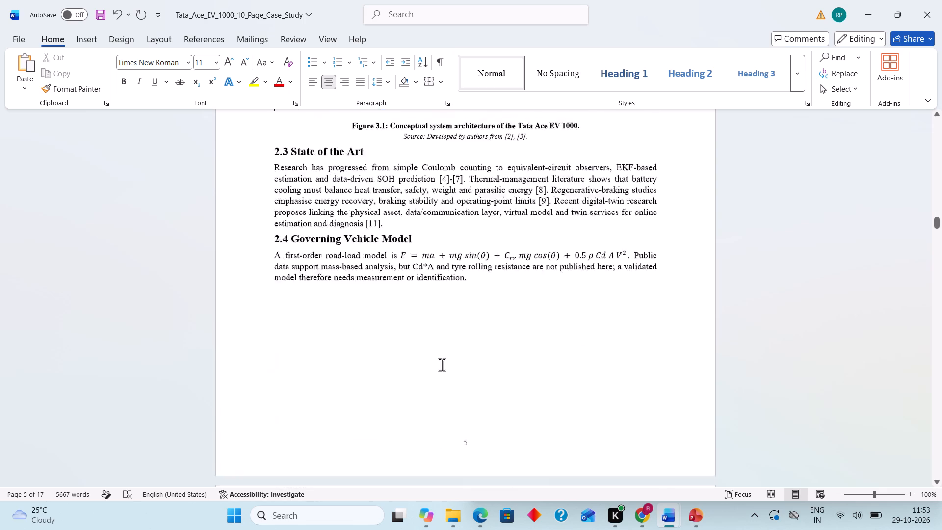
scroll(442, 365, "down", 2)
scroll(442, 365, "up", 1)
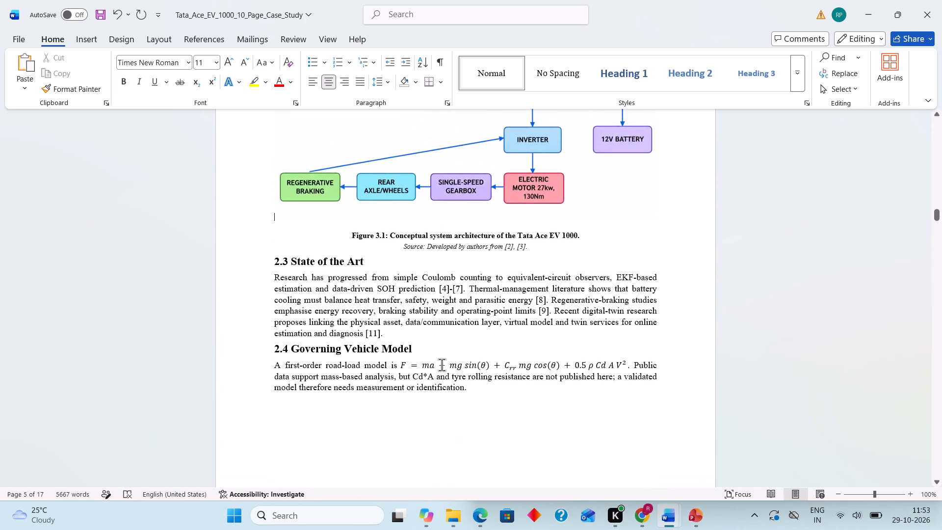
scroll(442, 365, "up", 3)
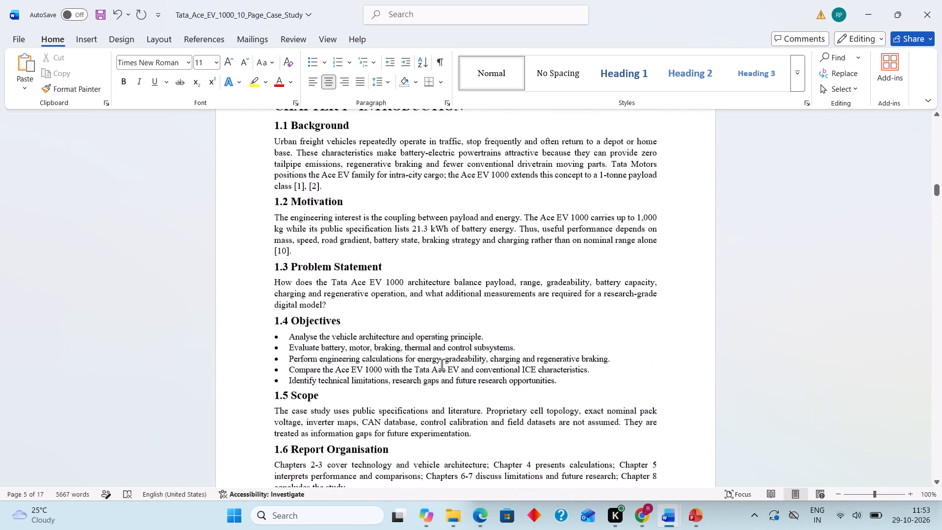
scroll(442, 365, "up", 6)
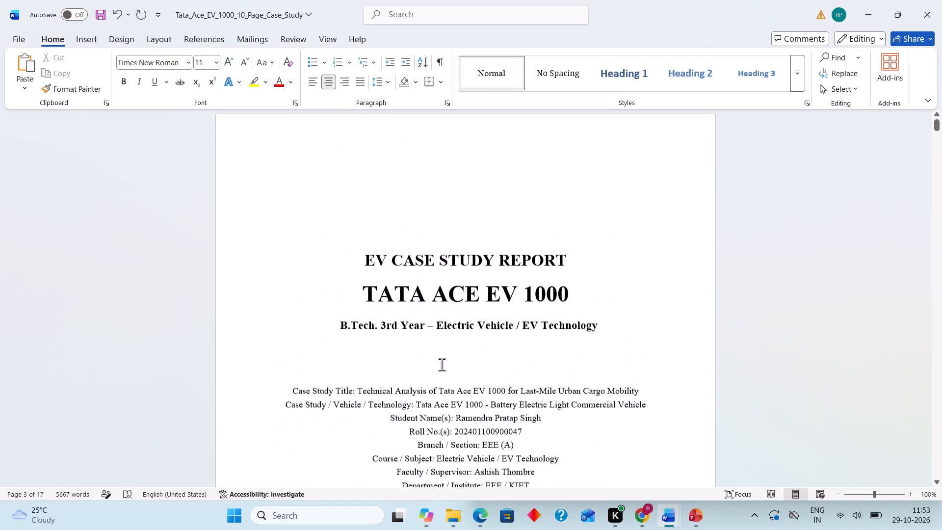
scroll(442, 365, "down", 11)
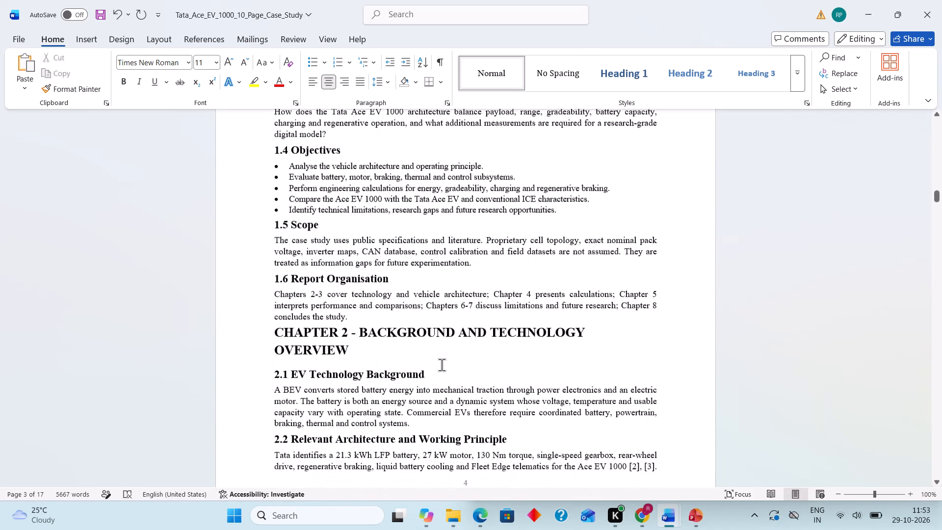
scroll(442, 365, "down", 6)
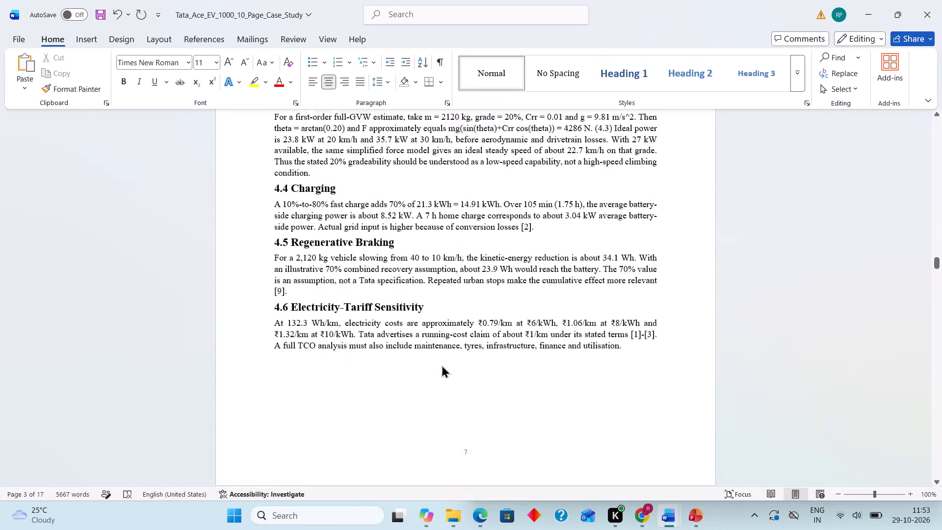
scroll(442, 365, "down", 5)
scroll(442, 365, "right", 1)
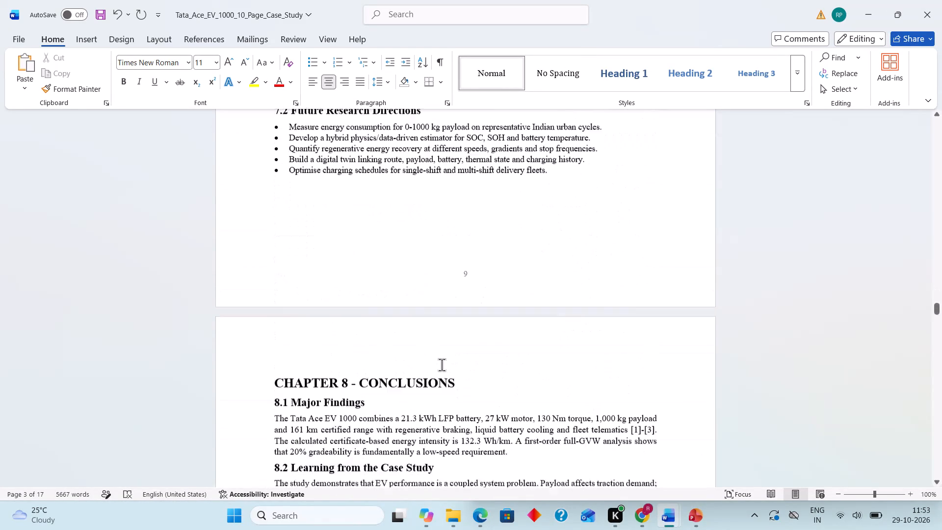
scroll(442, 365, "right", 2)
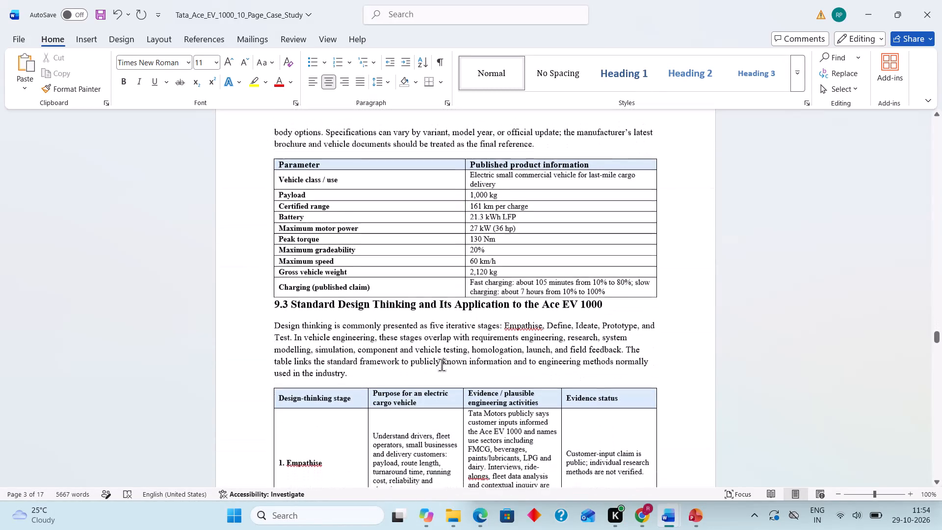
scroll(442, 365, "down", 1)
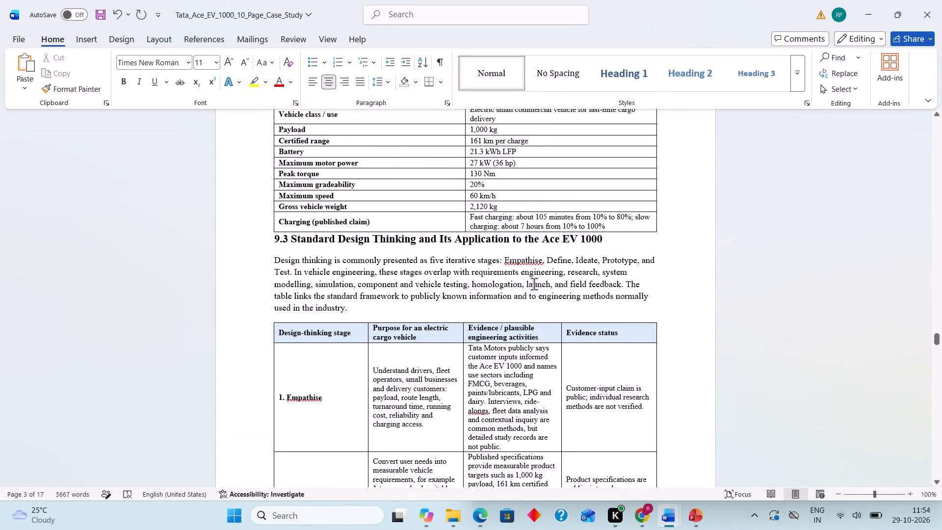
scroll(534, 284, "down", 7)
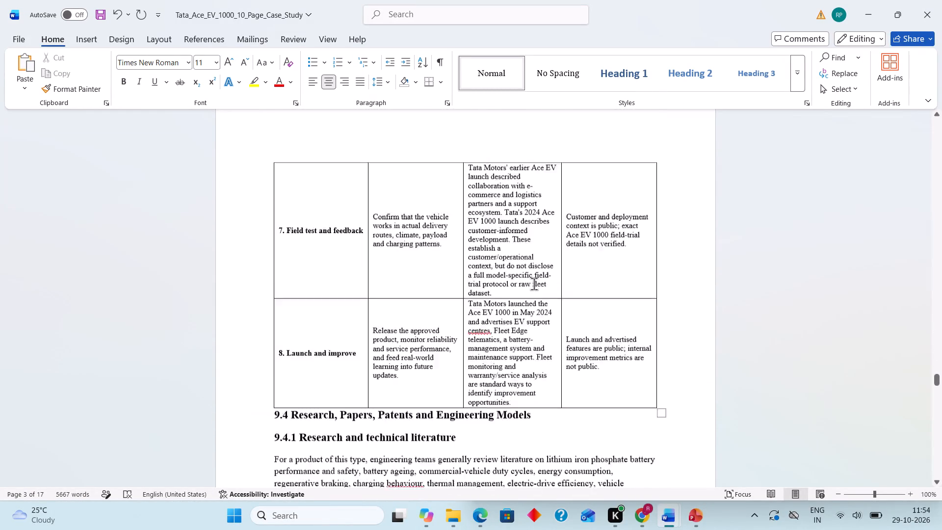
scroll(534, 284, "down", 6)
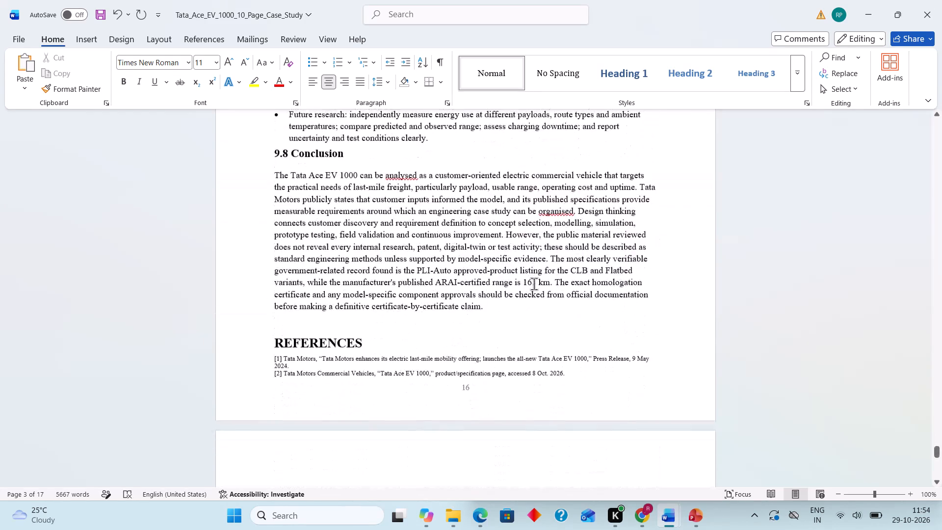
Move the REFERENCES heading onto the next page by adding an empty paragraph before it.
scroll(534, 284, "down", 1)
scroll(534, 284, "up", 1)
scroll(534, 284, "down", 1)
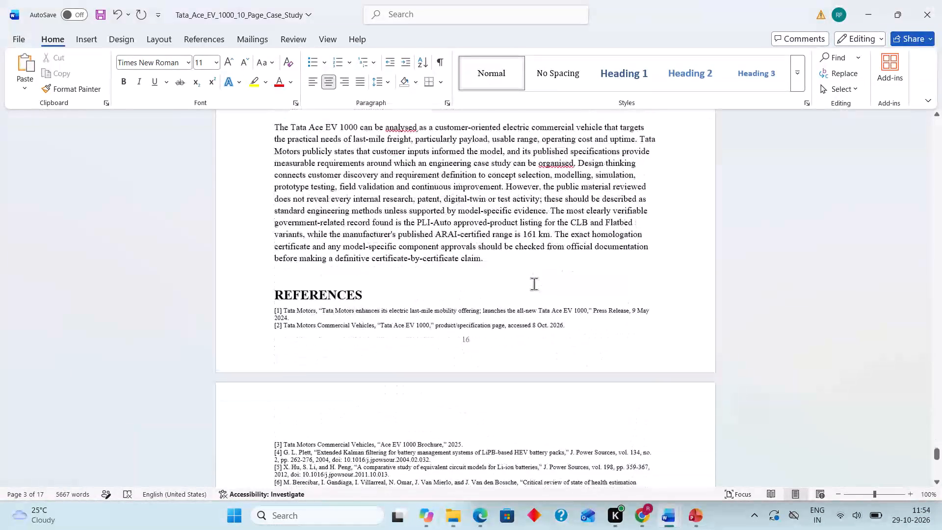
scroll(534, 284, "down", 1)
left_click(275, 244)
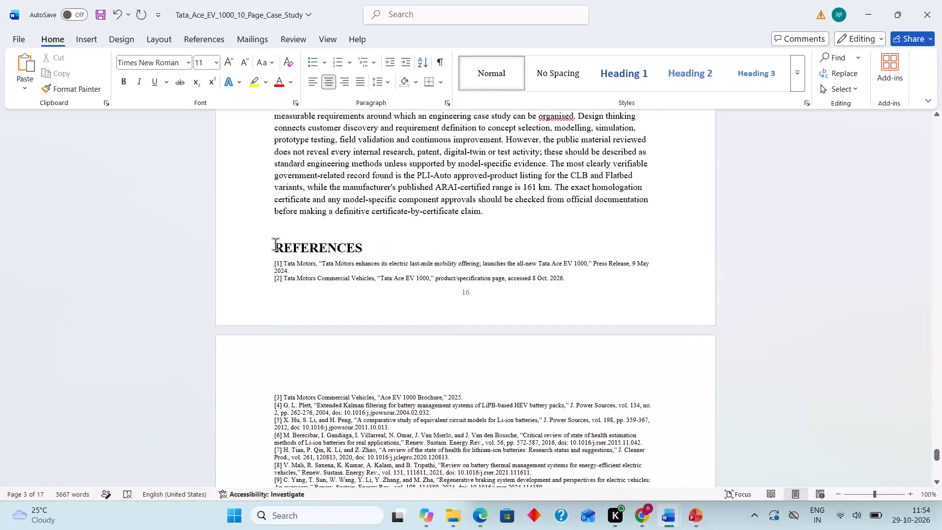
key("Return")
Review the report's page layout from the cover page through the chapters to the relocated REFERENCES heading.
scroll(275, 244, "down", 1)
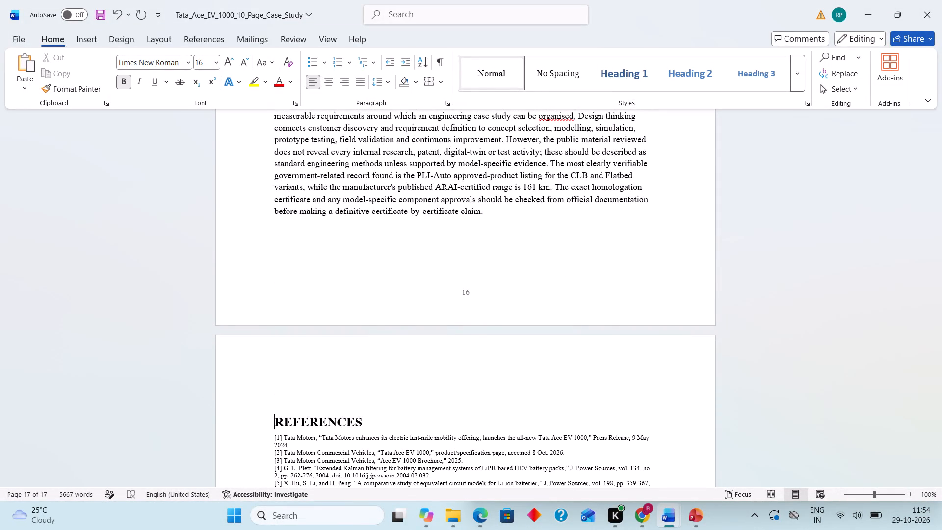
scroll(275, 244, "down", 3)
scroll(275, 244, "up", 13)
scroll(275, 244, "up", 10)
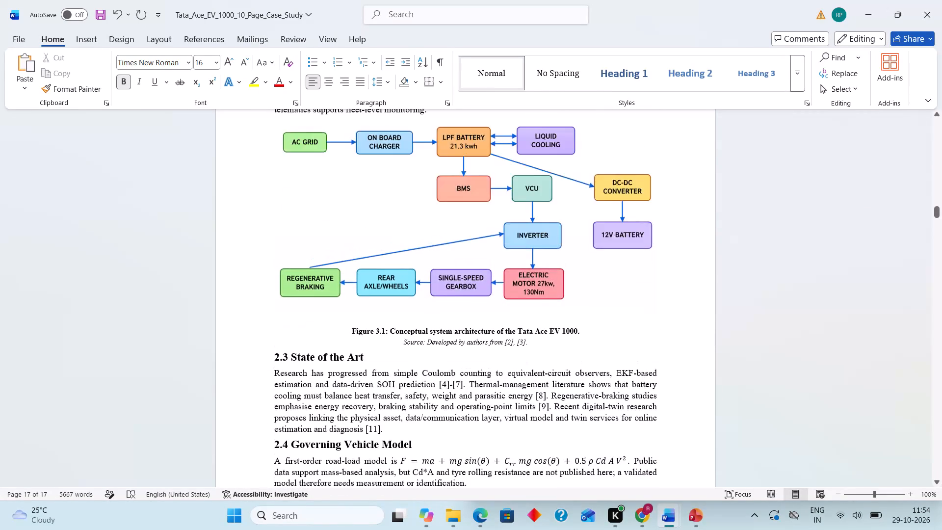
scroll(275, 244, "up", 8)
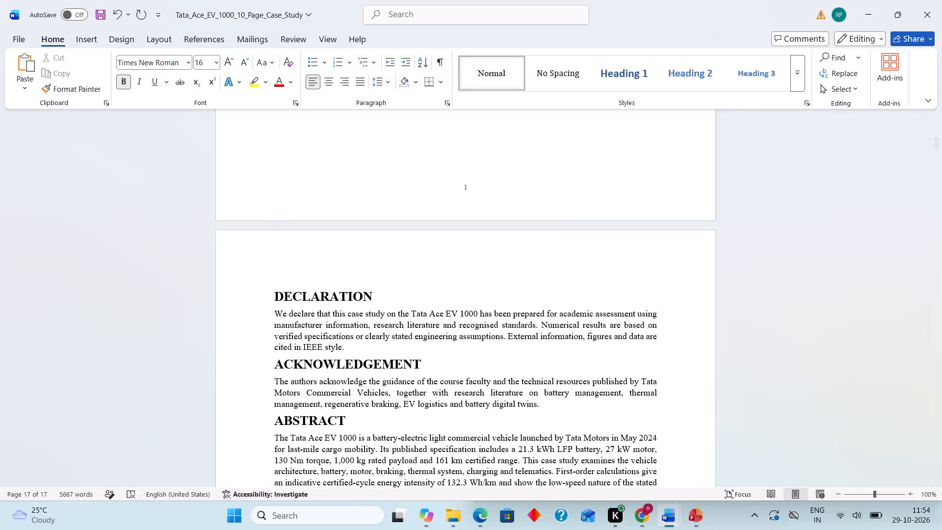
scroll(275, 244, "up", 4)
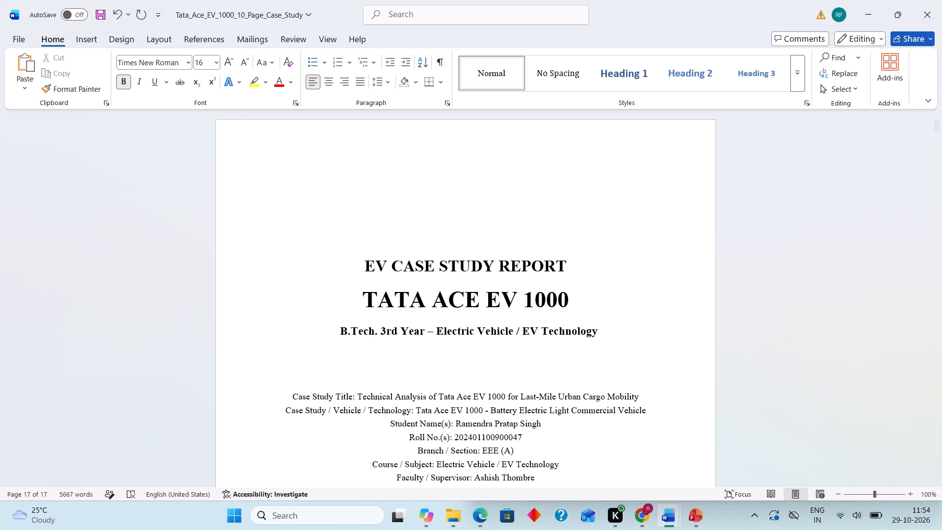
scroll(275, 244, "down", 14)
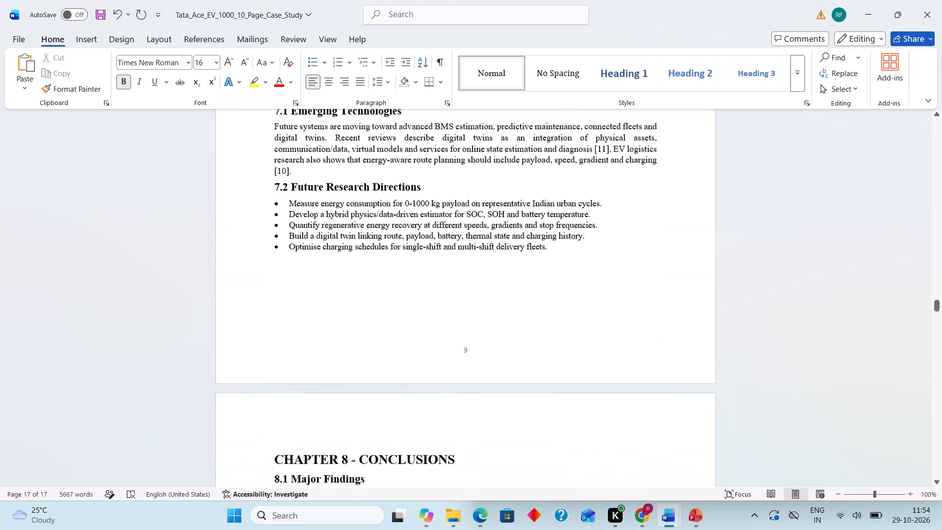
scroll(275, 244, "down", 3)
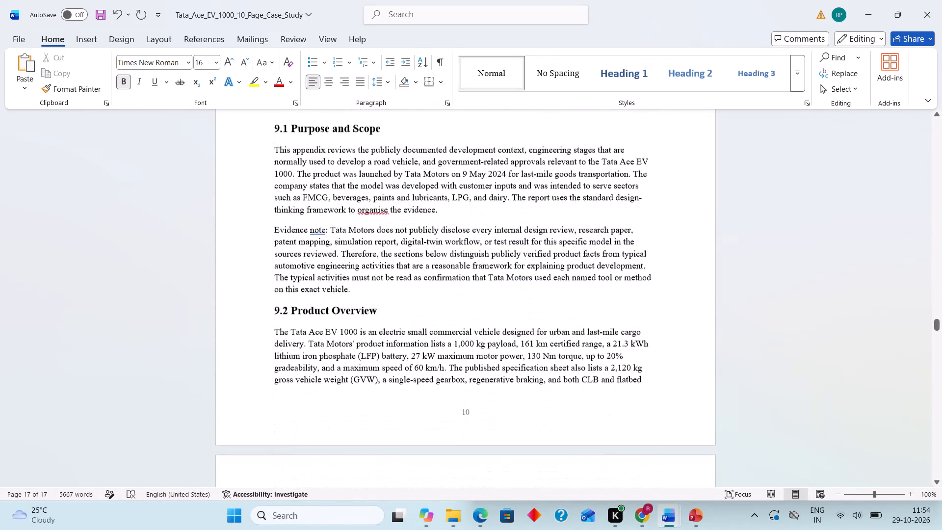
scroll(275, 244, "down", 5)
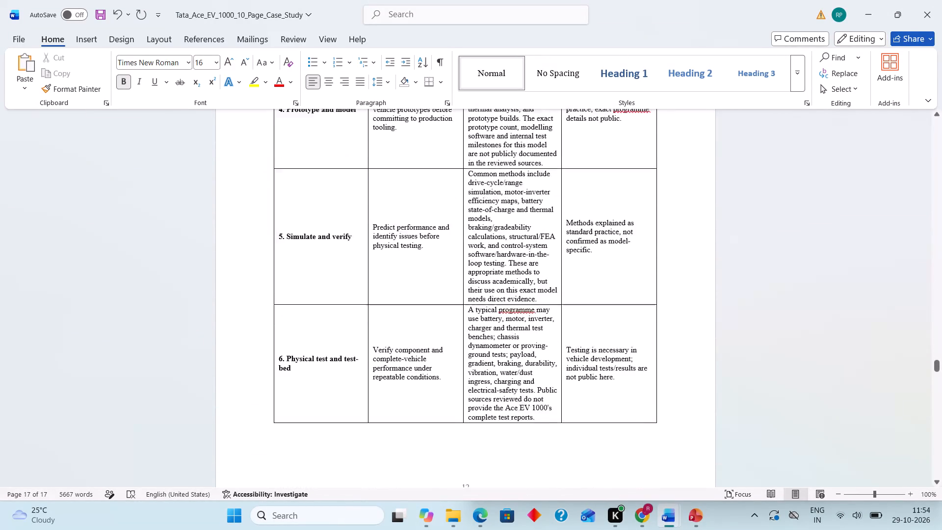
scroll(275, 244, "down", 5)
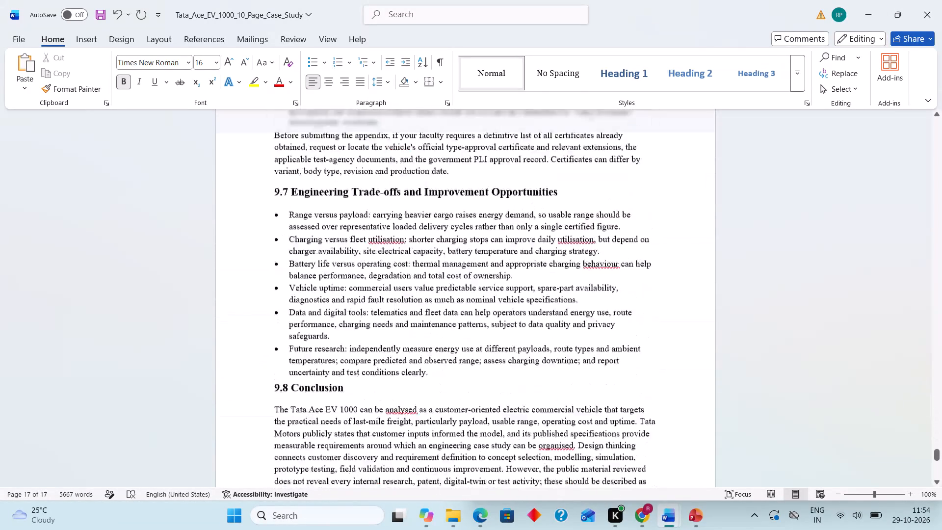
scroll(275, 244, "down", 2)
scroll(275, 244, "up", 3)
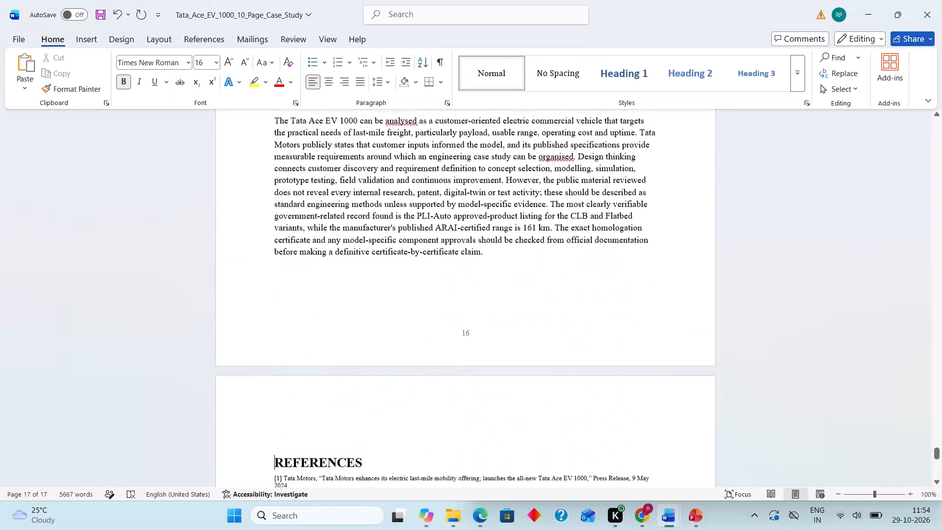
scroll(275, 244, "up", 20)
scroll(275, 244, "up", 3)
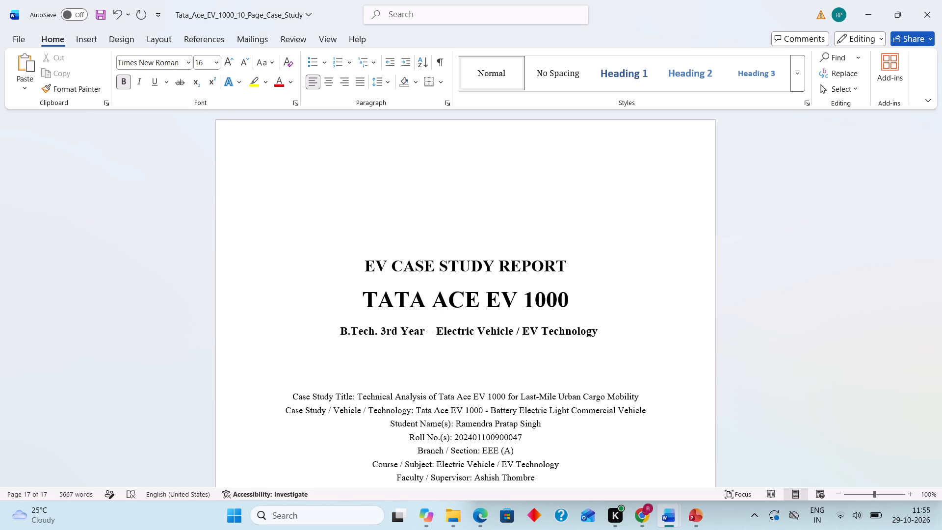
Go through the report once more from the cover page to the references, examining the diagram, tables and text alignment.
scroll(319, 285, "down", 2)
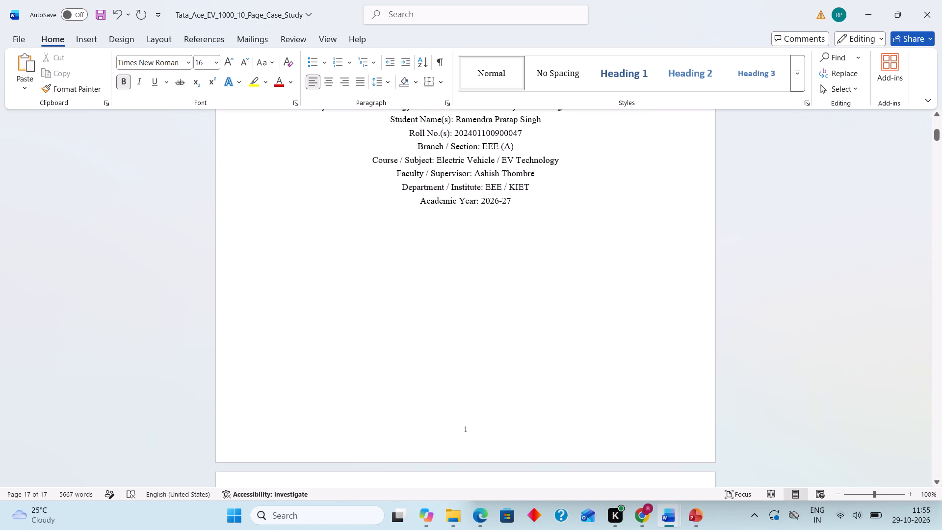
scroll(319, 285, "down", 2)
scroll(319, 285, "right", 1)
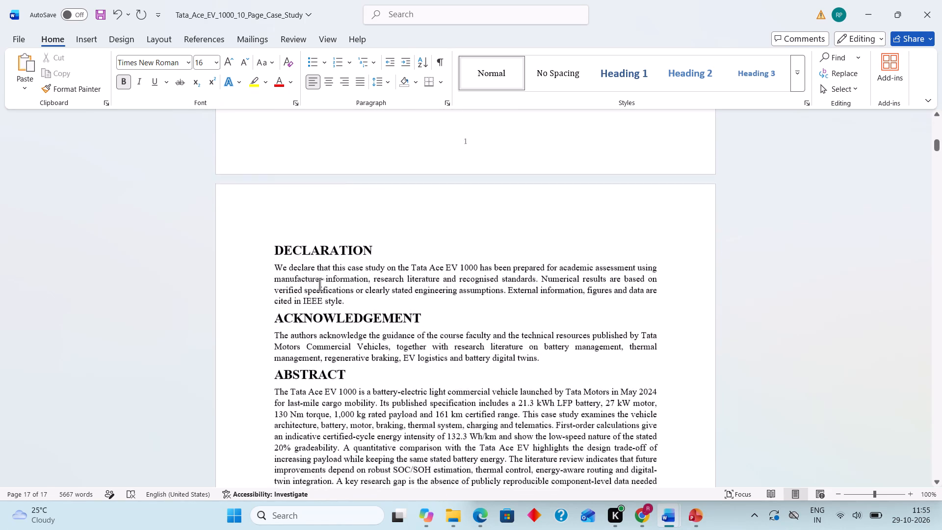
scroll(319, 285, "right", 1)
scroll(319, 285, "down", 7)
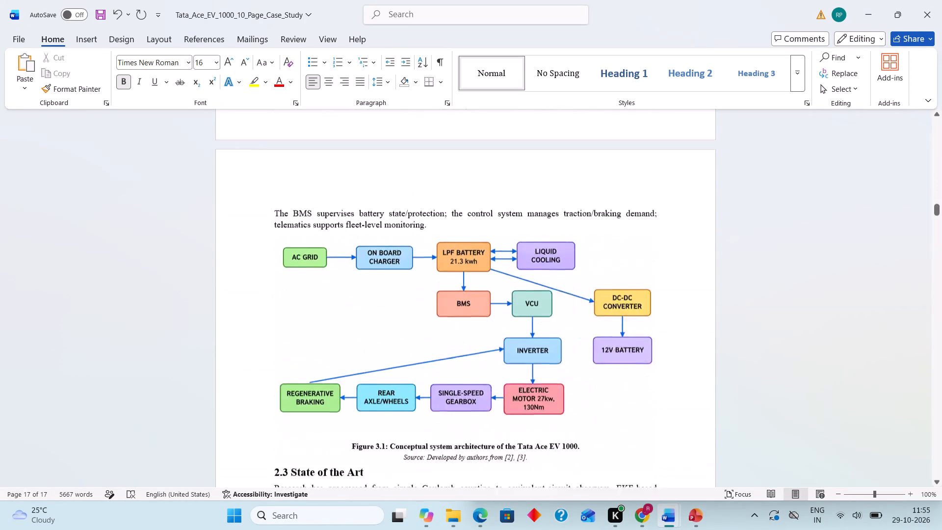
scroll(319, 285, "down", 10)
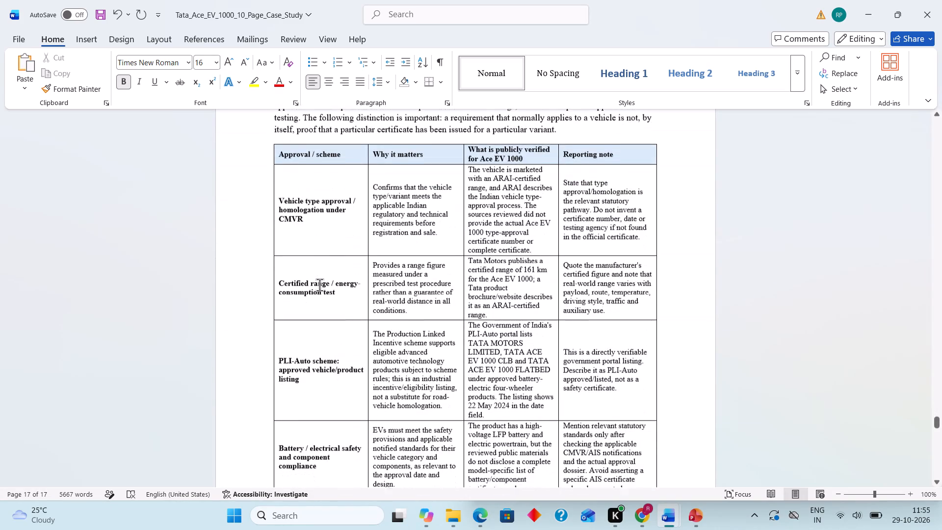
scroll(319, 285, "down", 3)
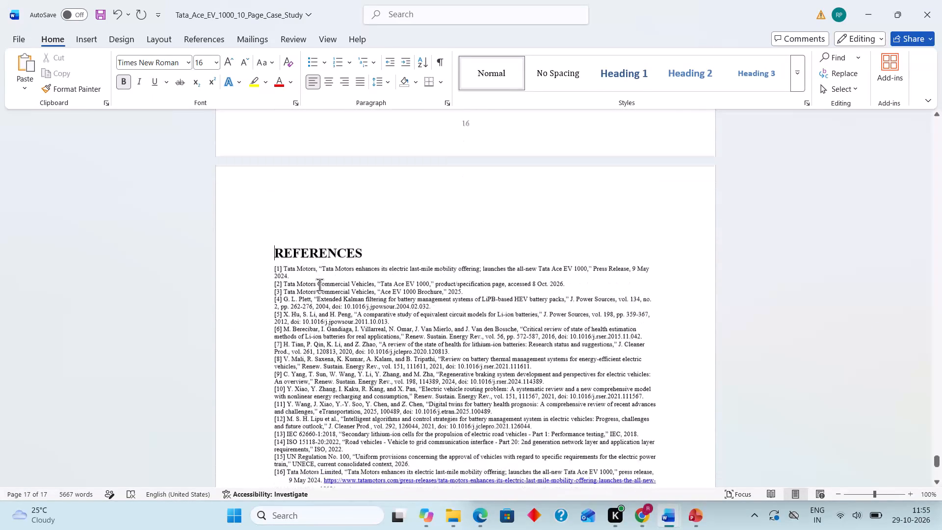
scroll(319, 285, "down", 1)
scroll(319, 285, "up", 4)
scroll(319, 285, "down", 1)
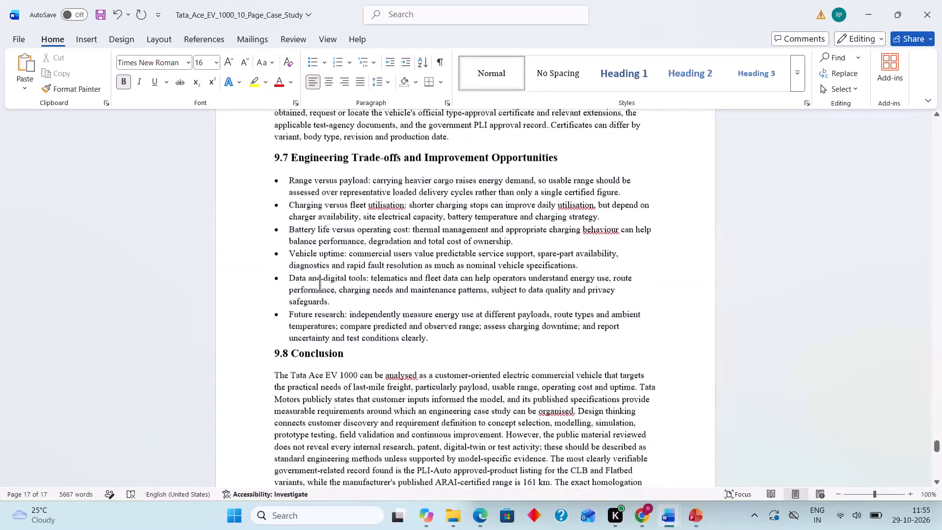
scroll(319, 285, "down", 1)
Select the entire document and justify all of its text.
left_click(319, 285)
scroll(319, 285, "up", 1)
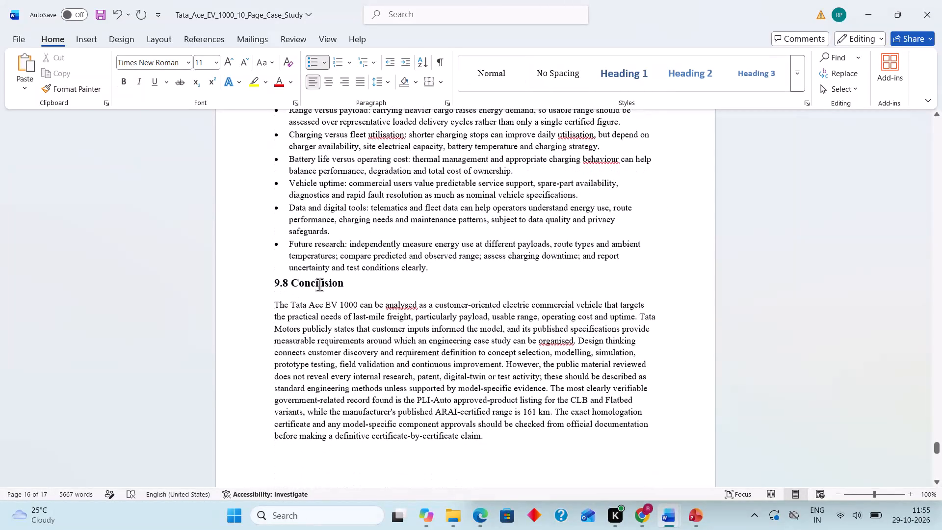
scroll(319, 285, "up", 1)
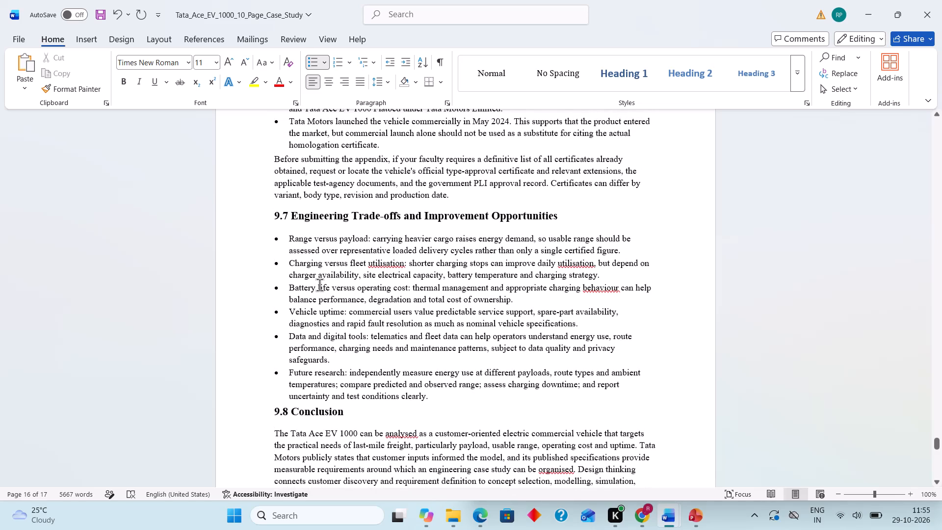
scroll(319, 285, "up", 2)
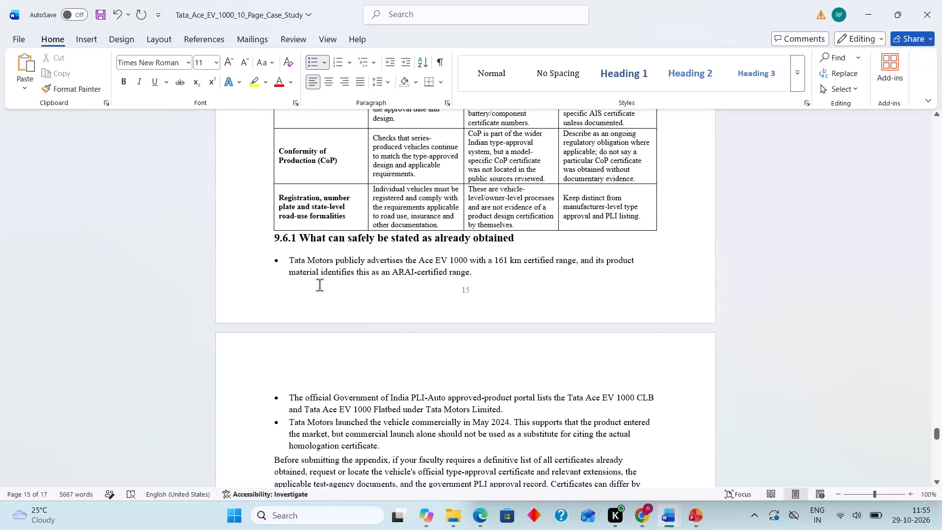
key("ctrl+a")
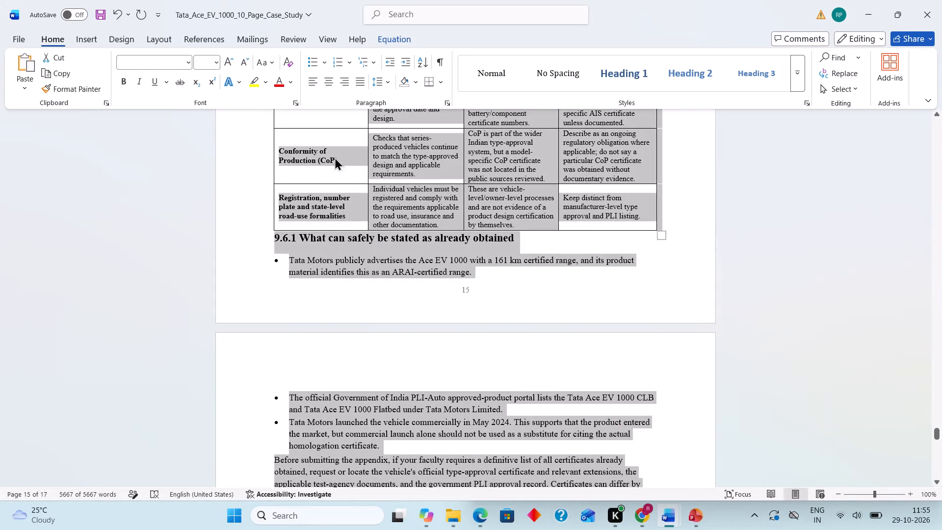
left_click(359, 79)
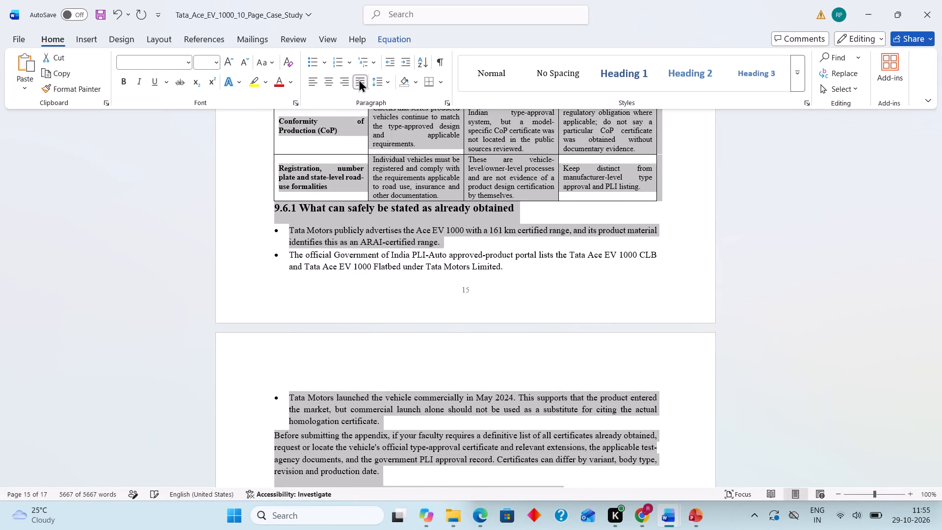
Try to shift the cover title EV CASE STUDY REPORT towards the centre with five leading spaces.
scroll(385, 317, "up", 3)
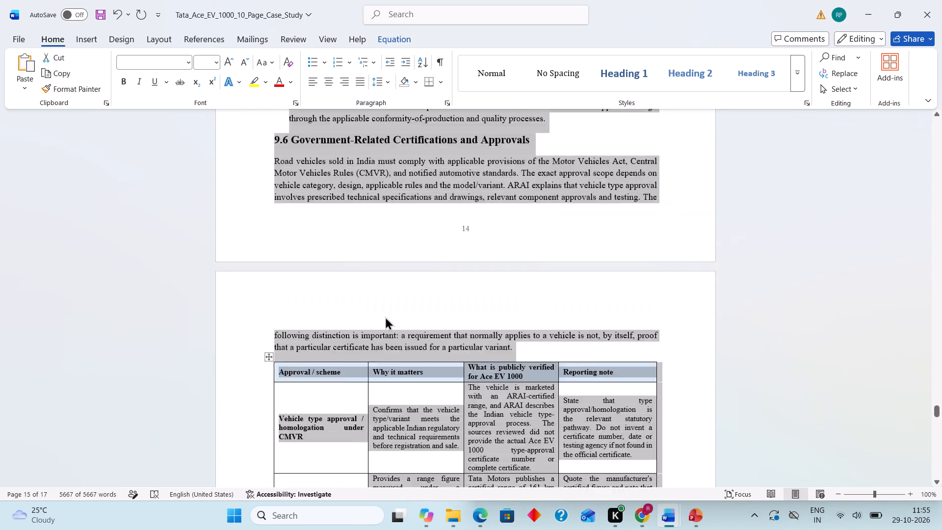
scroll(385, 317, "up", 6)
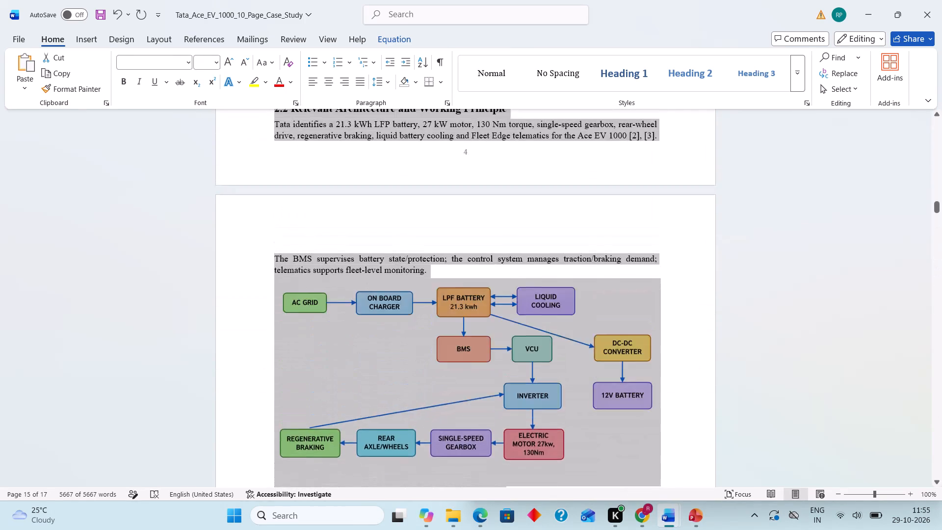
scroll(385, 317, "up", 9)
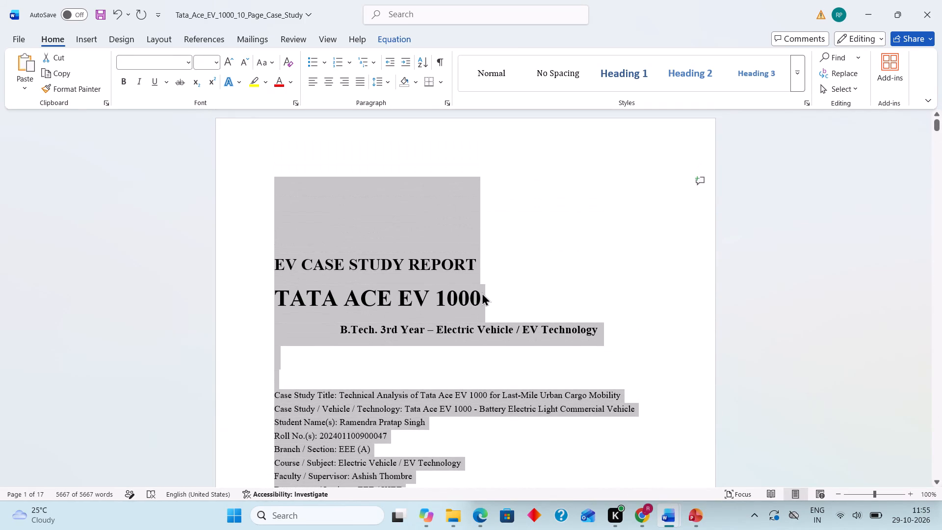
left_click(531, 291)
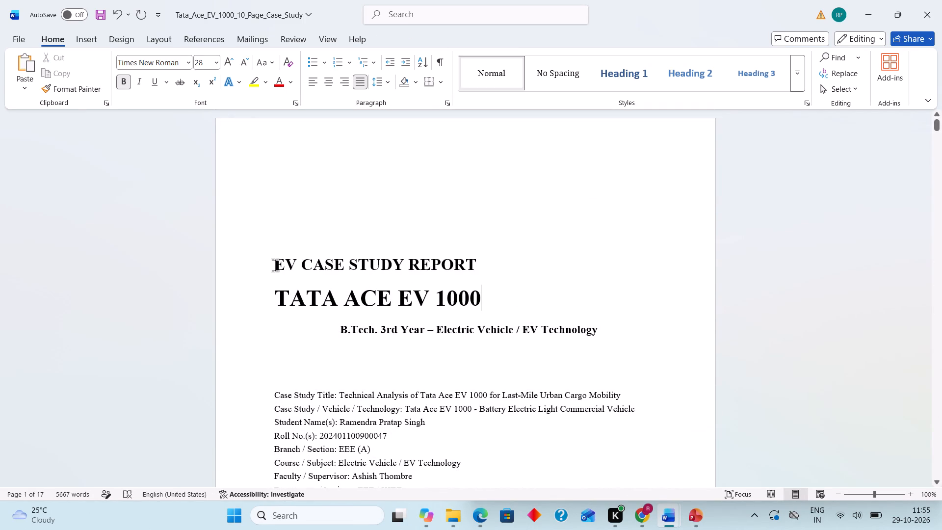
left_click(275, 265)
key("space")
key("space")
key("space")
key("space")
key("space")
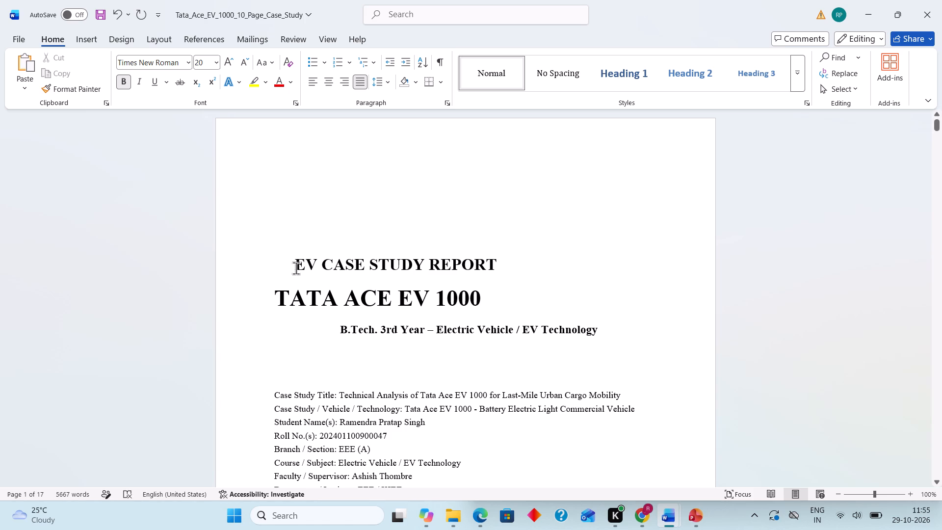
Centre all the cover page text, from the EV CASE STUDY REPORT title down through the student and course details.
left_click_drag(290, 264, 505, 349)
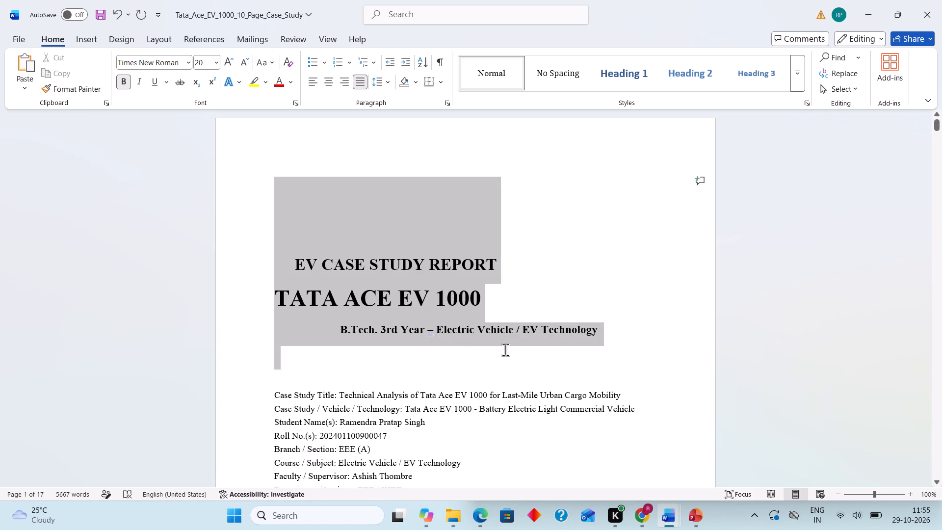
left_click_drag(505, 349, 510, 349)
left_click(295, 245)
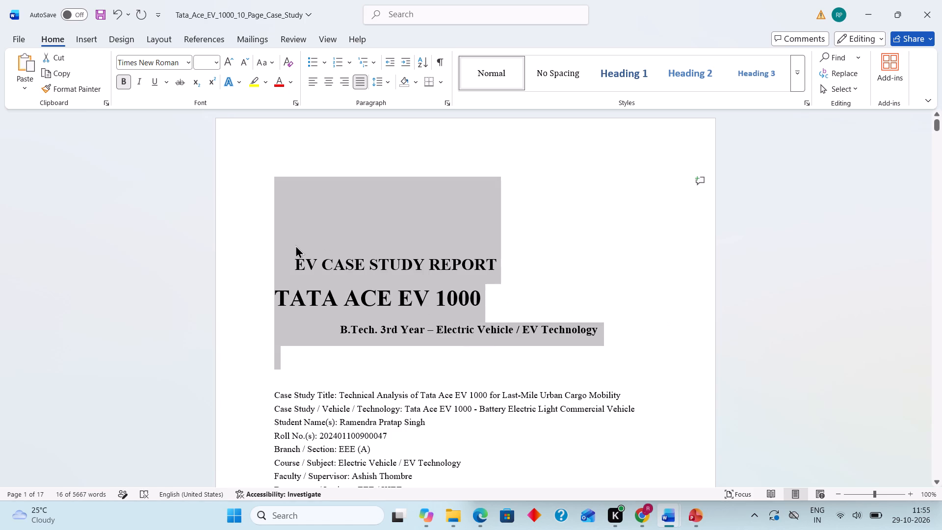
left_click_drag(291, 249, 445, 447)
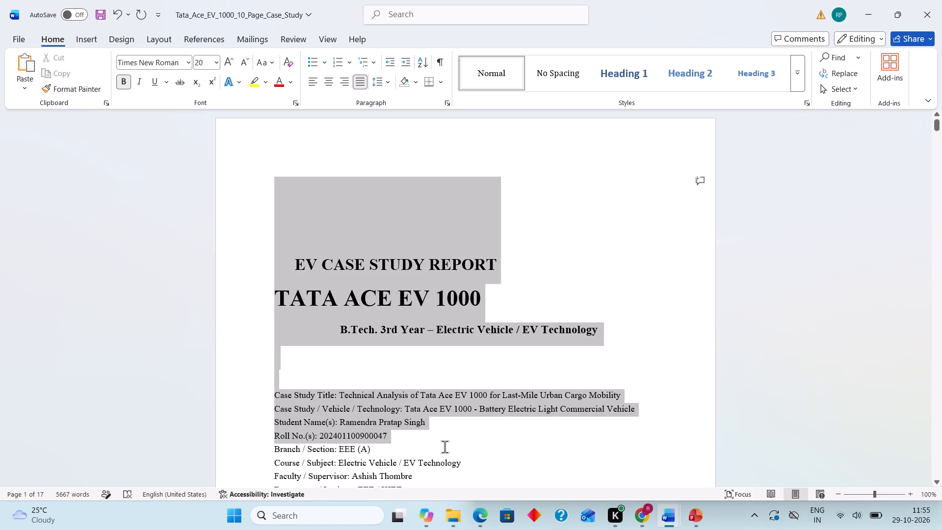
left_click_drag(445, 447, 411, 116)
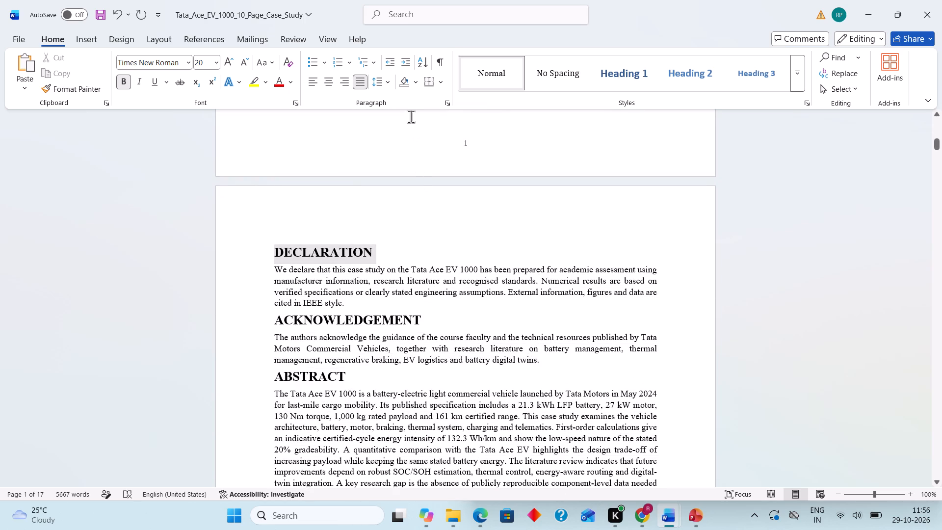
left_click_drag(411, 116, 411, 113)
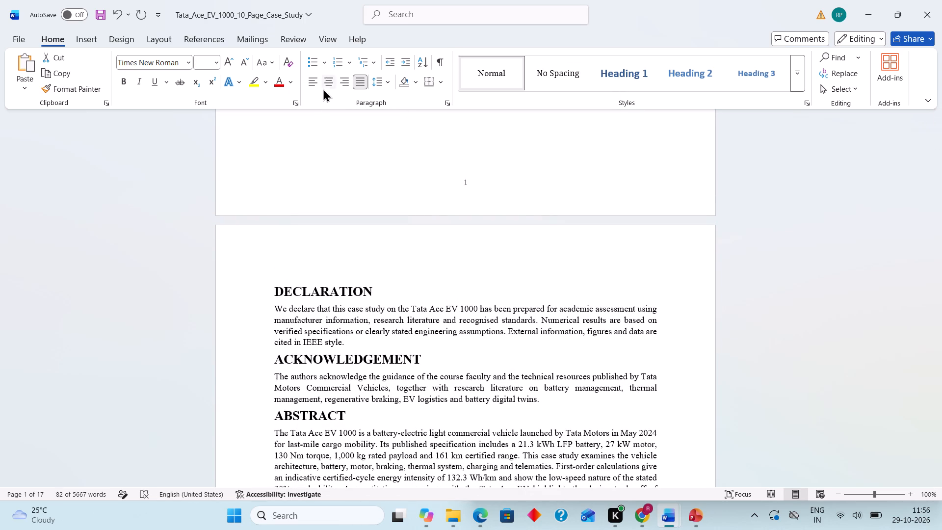
left_click(327, 77)
scroll(405, 233, "up", 2)
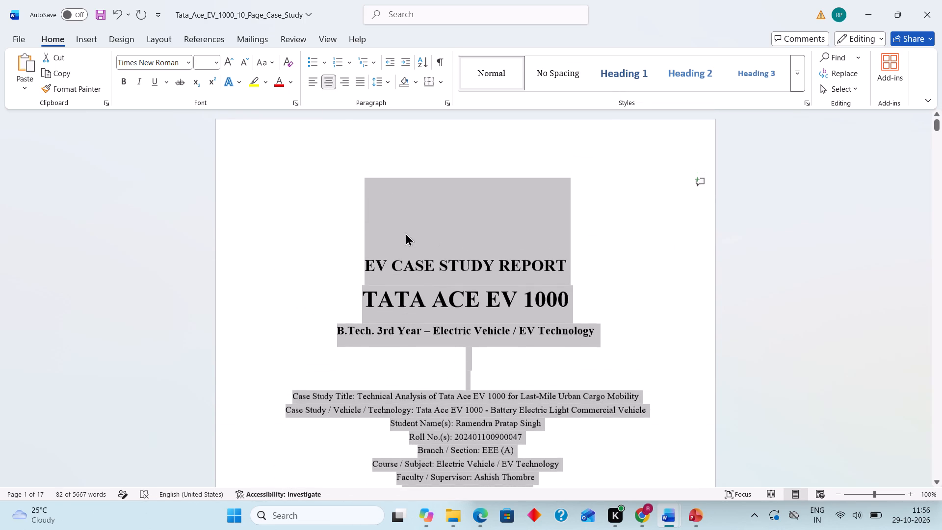
left_click(444, 214)
Check the justified layout from the cover page through the chapters to the end of the references.
scroll(444, 214, "down", 5)
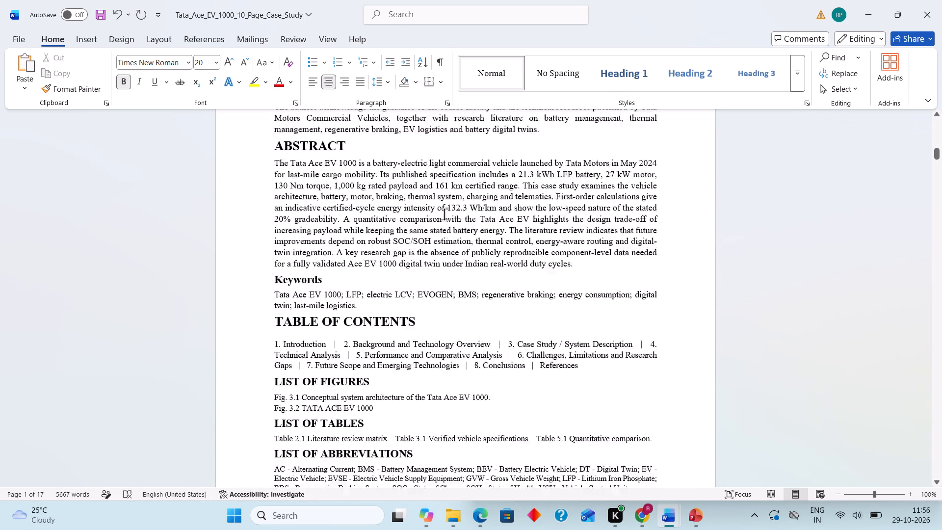
scroll(444, 214, "down", 8)
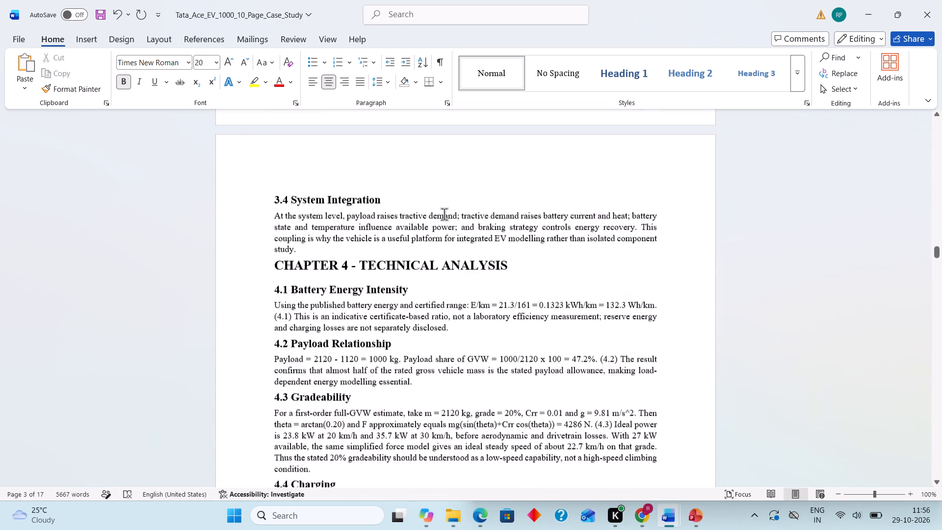
scroll(444, 214, "down", 8)
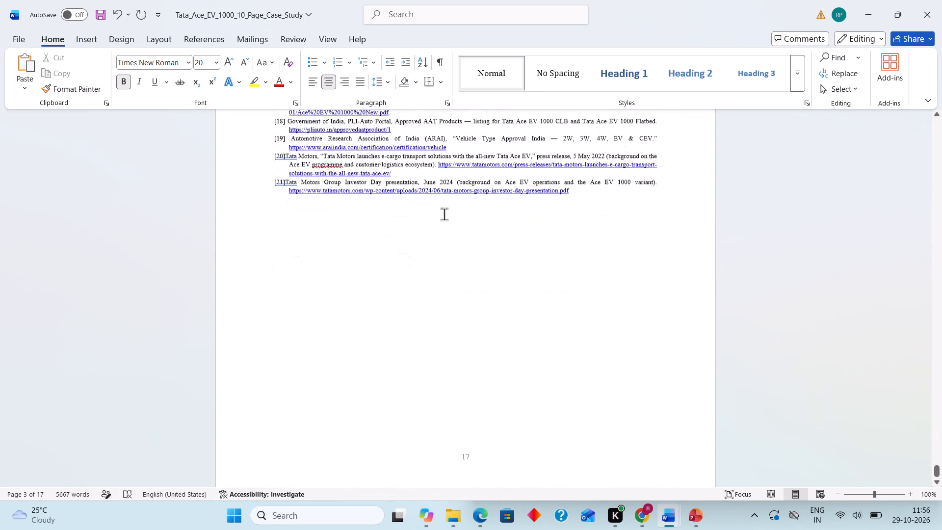
Push the REFERENCES heading down onto the page after the 9.8 Conclusion with two blank lines before it.
scroll(444, 214, "up", 5)
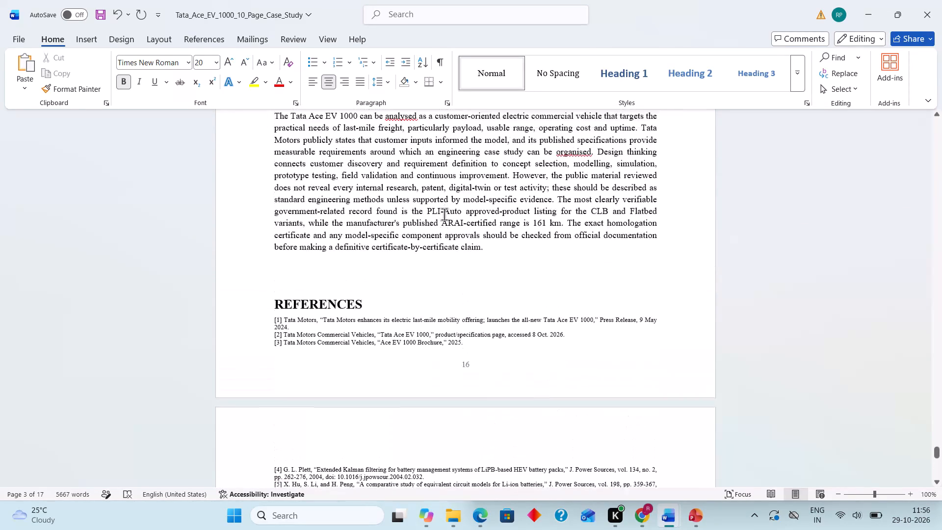
scroll(444, 214, "up", 1)
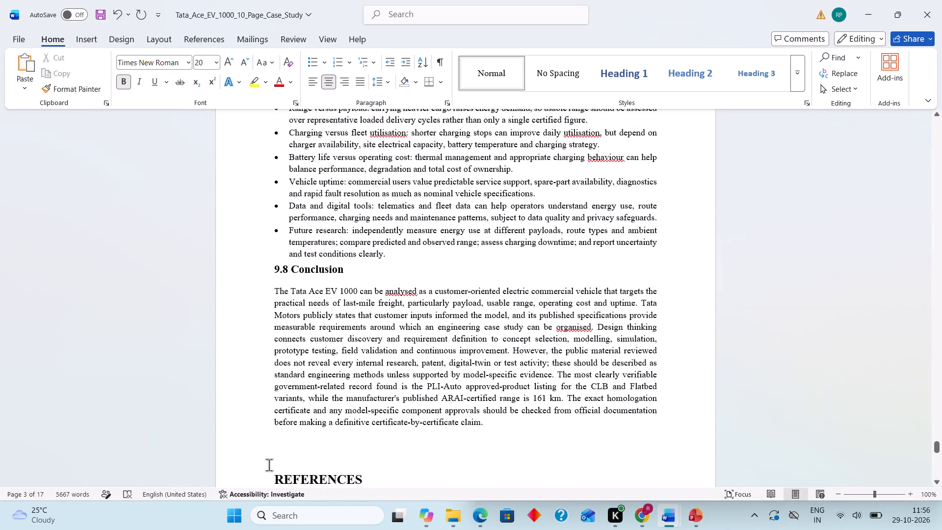
left_click(273, 472)
key("Return")
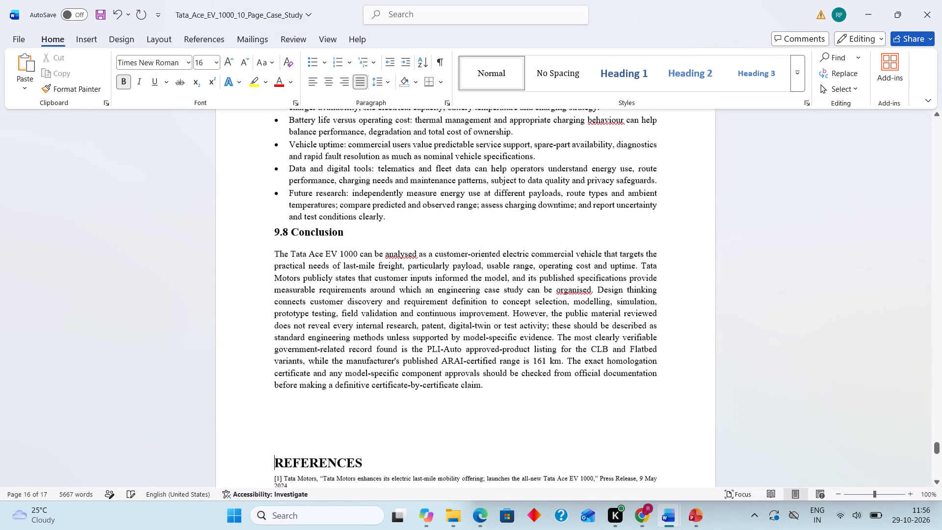
key("Return")
Review the page layout from section 9.8 back through the chapters to the Table 2.1 literature review matrix.
scroll(273, 472, "up", 2)
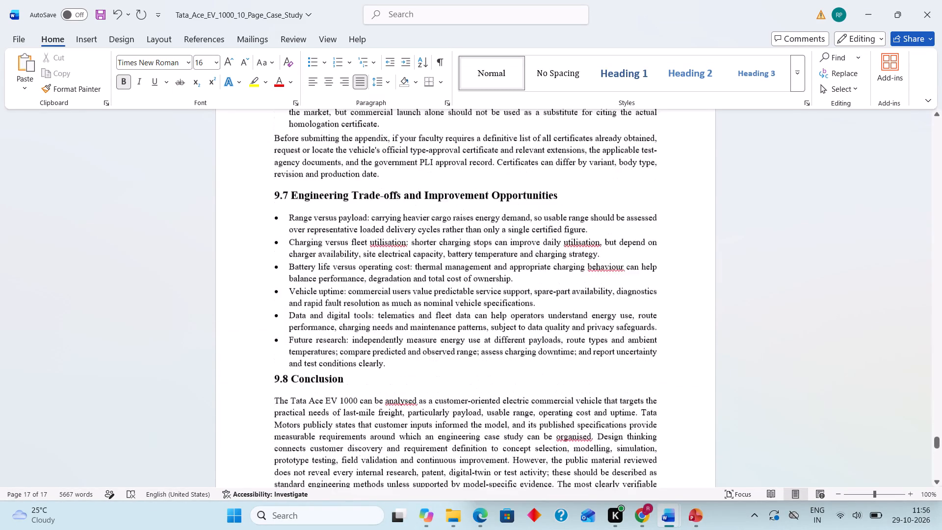
scroll(273, 472, "up", 3)
scroll(273, 472, "down", 3)
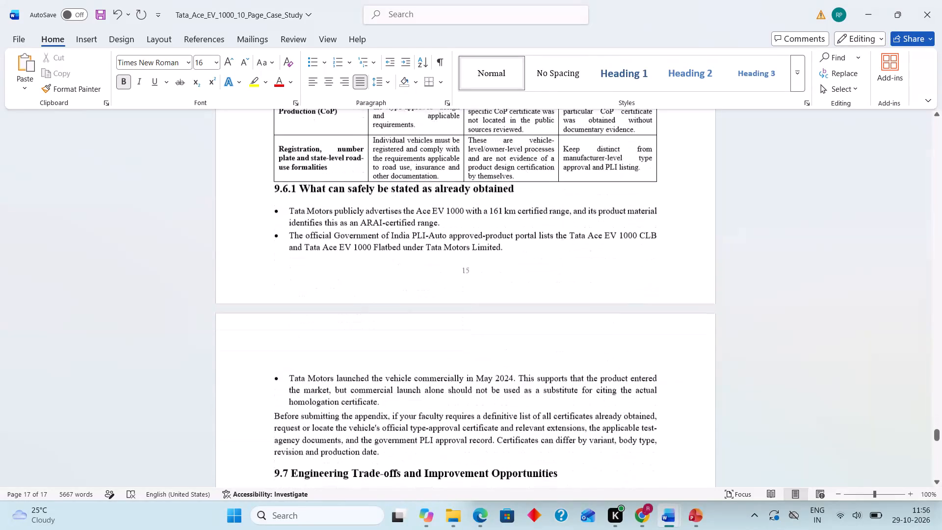
scroll(273, 472, "up", 1)
scroll(273, 472, "down", 3)
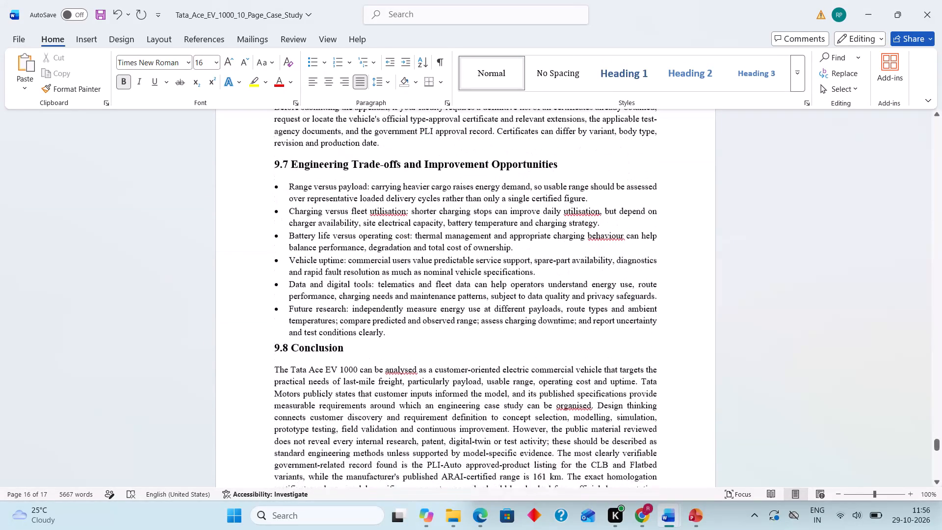
scroll(273, 472, "down", 1)
scroll(273, 472, "up", 8)
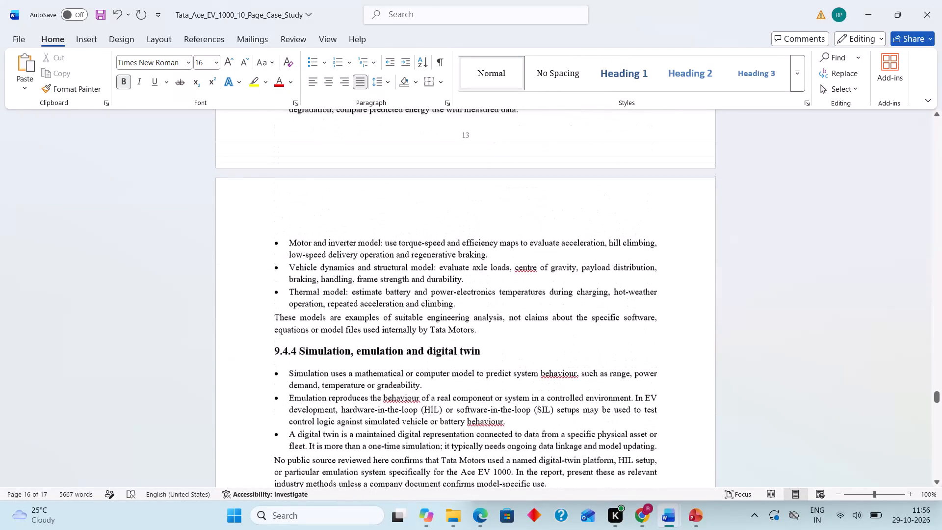
scroll(273, 472, "up", 7)
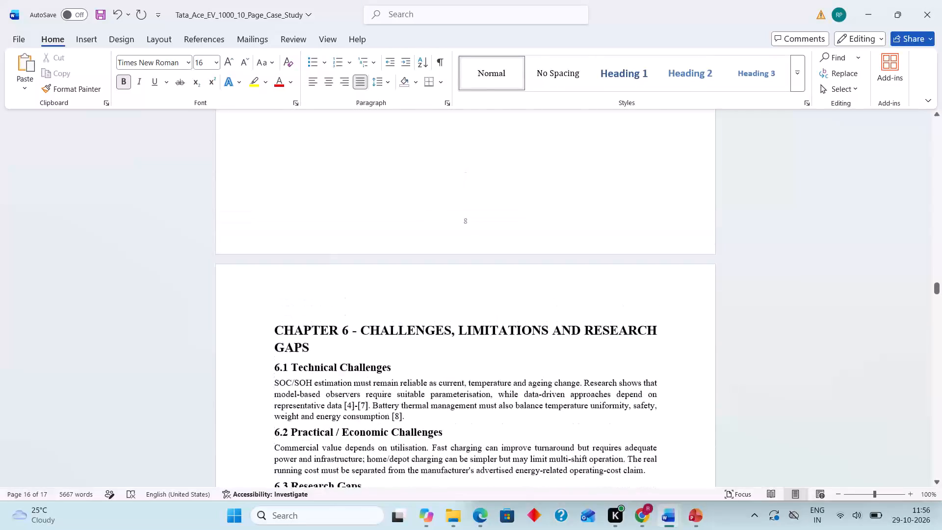
scroll(273, 472, "up", 7)
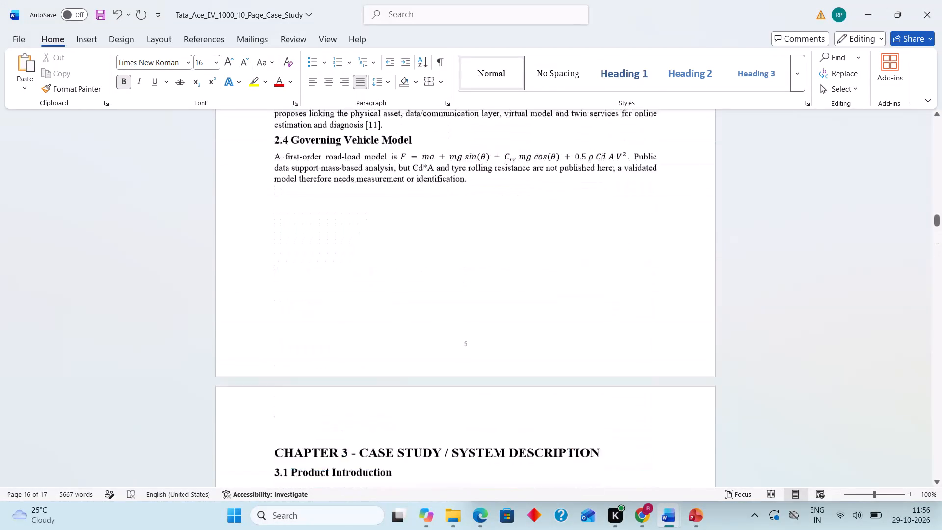
scroll(273, 472, "up", 3)
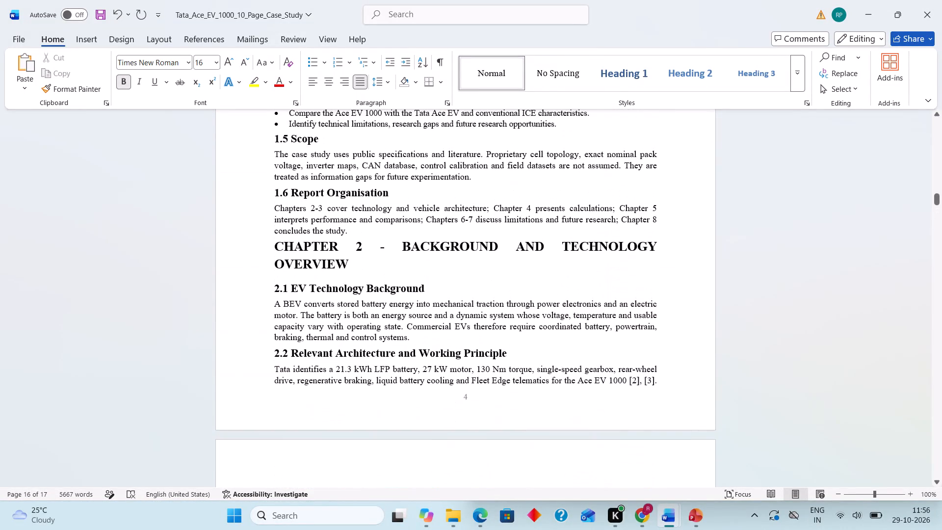
scroll(273, 472, "up", 3)
scroll(273, 472, "down", 1)
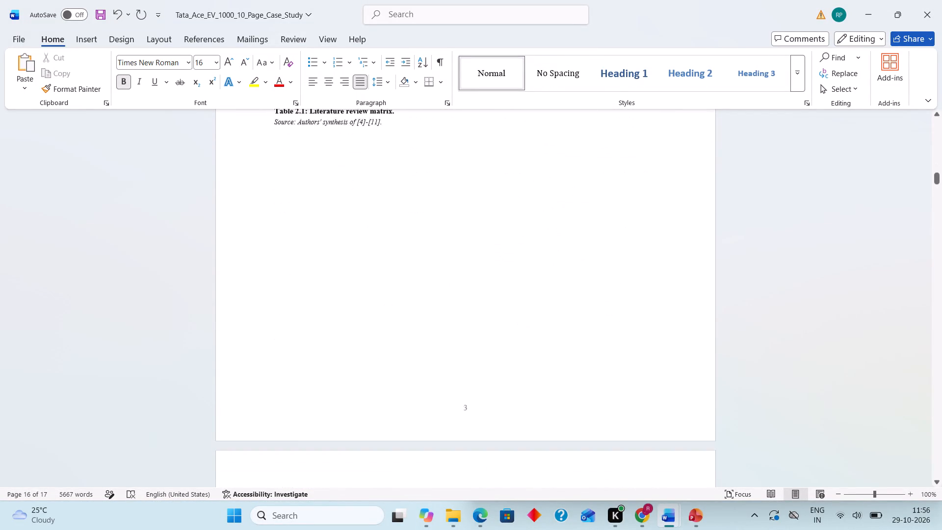
scroll(273, 472, "down", 1)
scroll(281, 352, "up", 2)
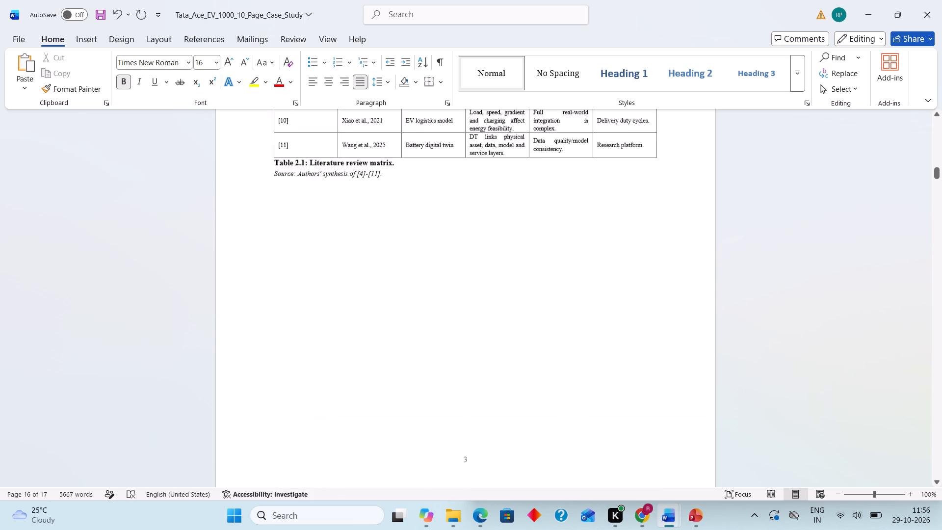
scroll(281, 352, "up", 1)
scroll(281, 352, "down", 4)
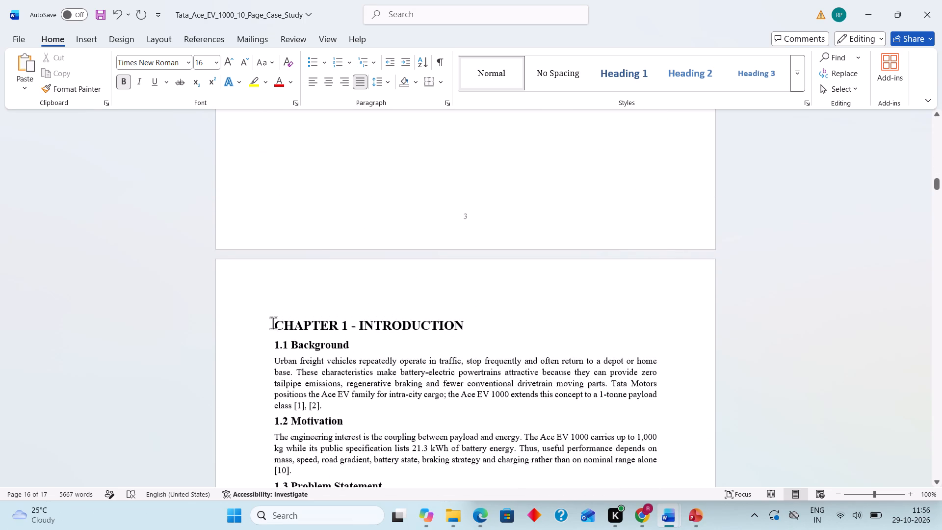
left_click(273, 322)
scroll(384, 216, "up", 1)
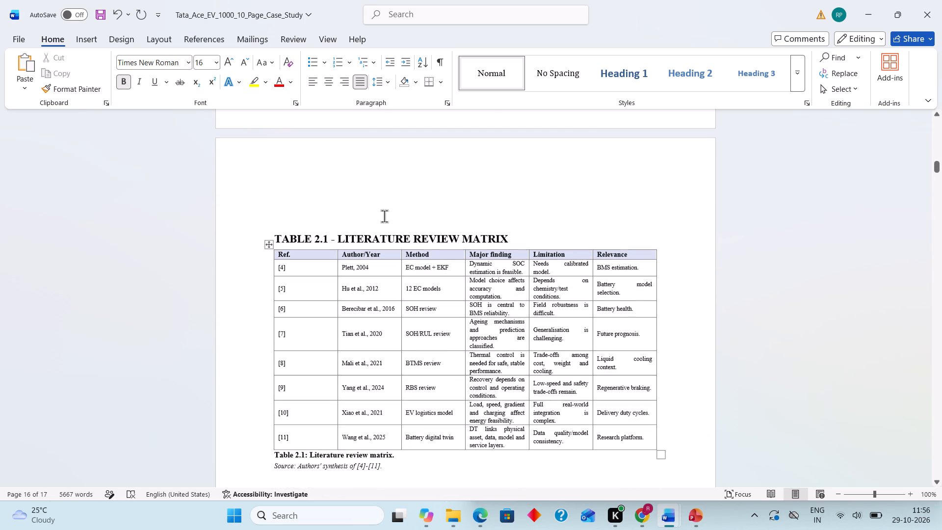
scroll(384, 216, "up", 1)
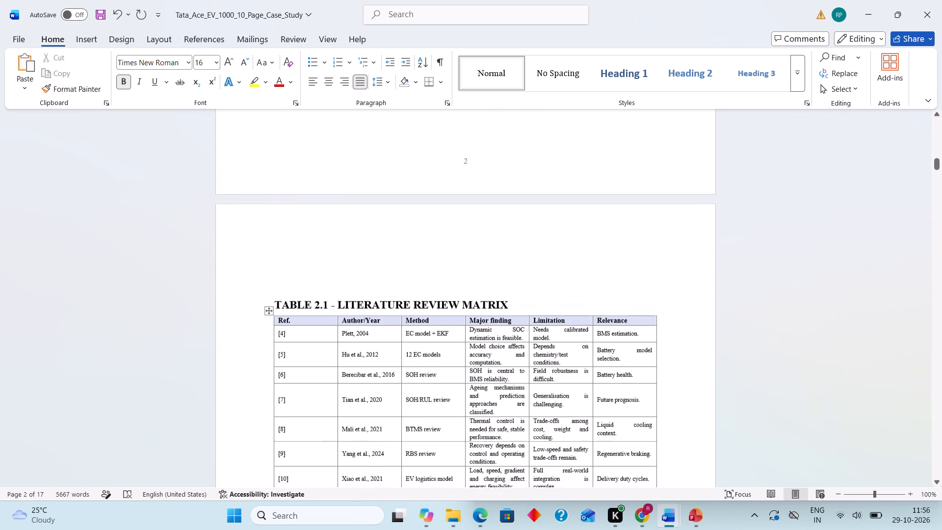
scroll(384, 216, "down", 1)
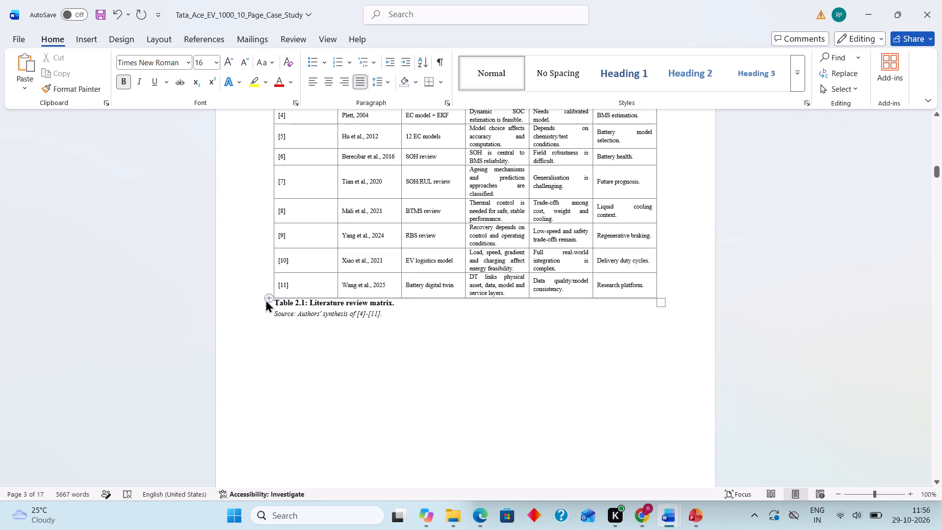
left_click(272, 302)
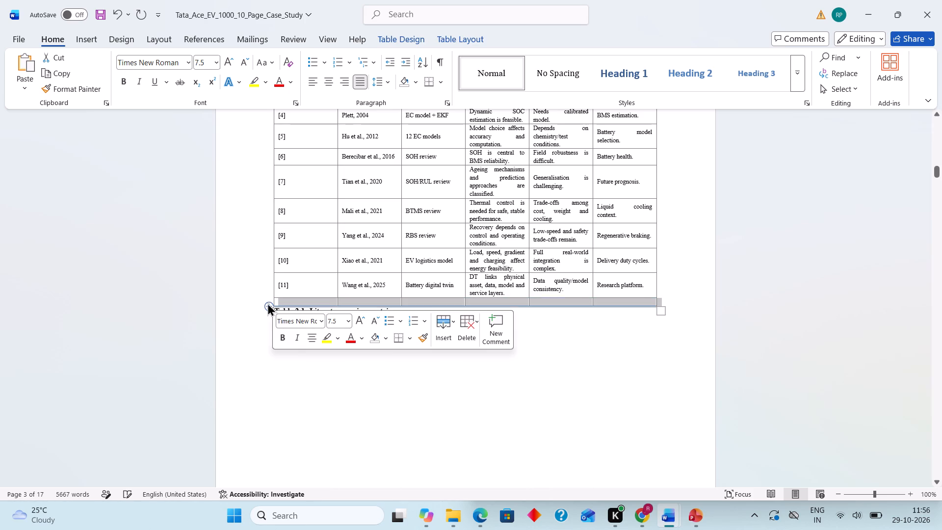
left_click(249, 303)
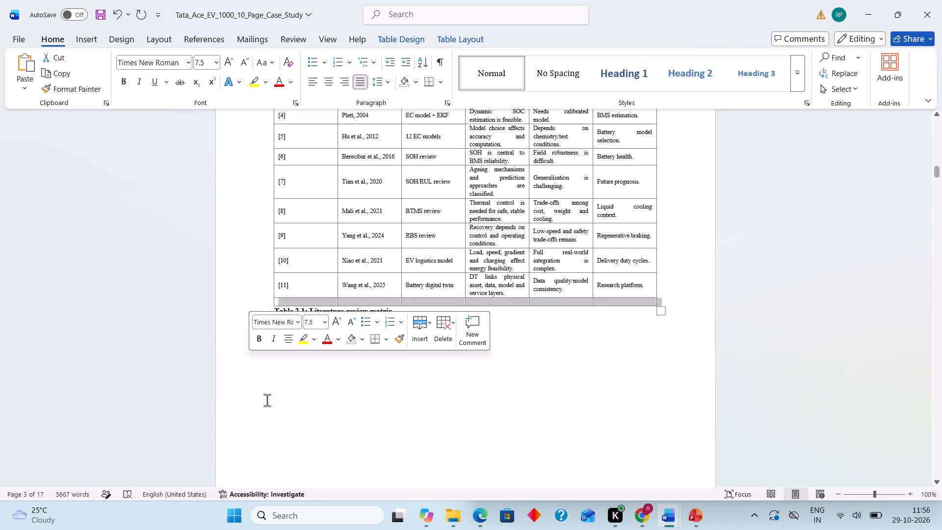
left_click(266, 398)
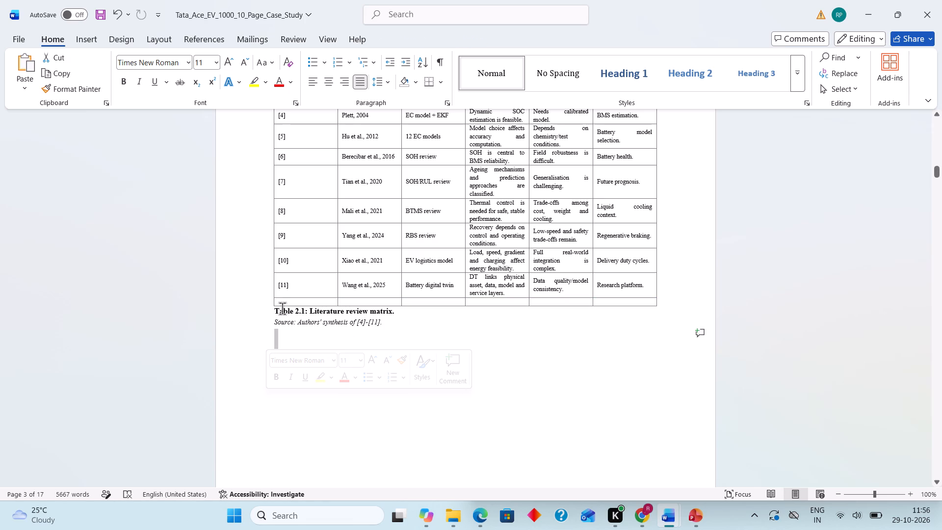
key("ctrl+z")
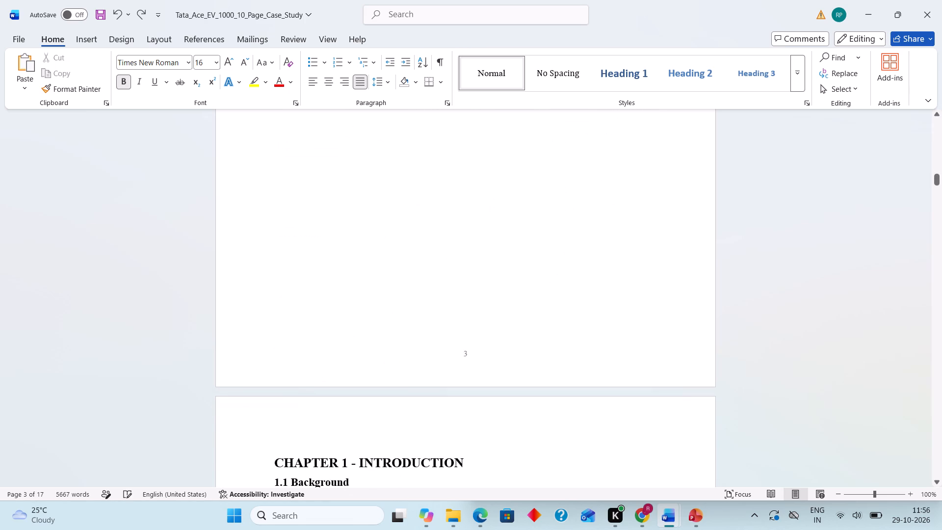
Shift the caption "Table 2.1: Literature review matrix." to the centre beneath its table with leading spaces.
scroll(281, 308, "up", 1)
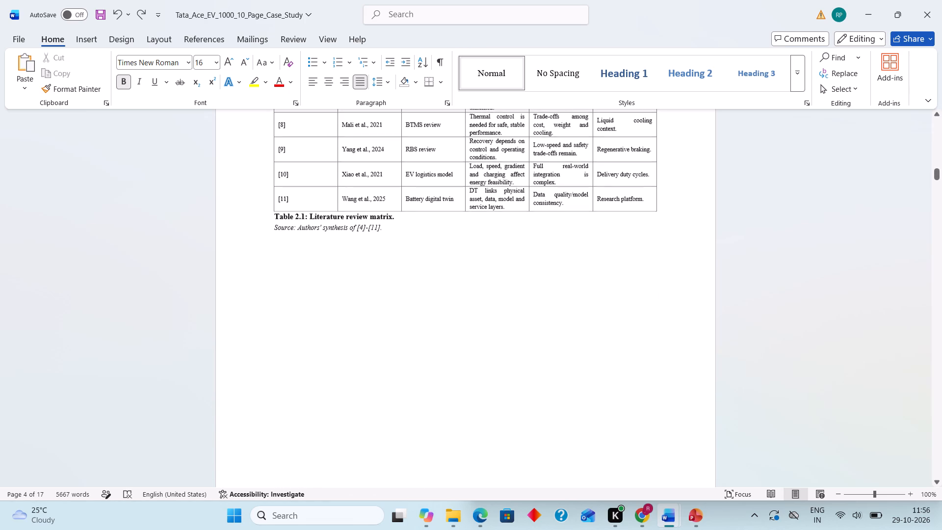
scroll(281, 308, "up", 1)
left_click(274, 211)
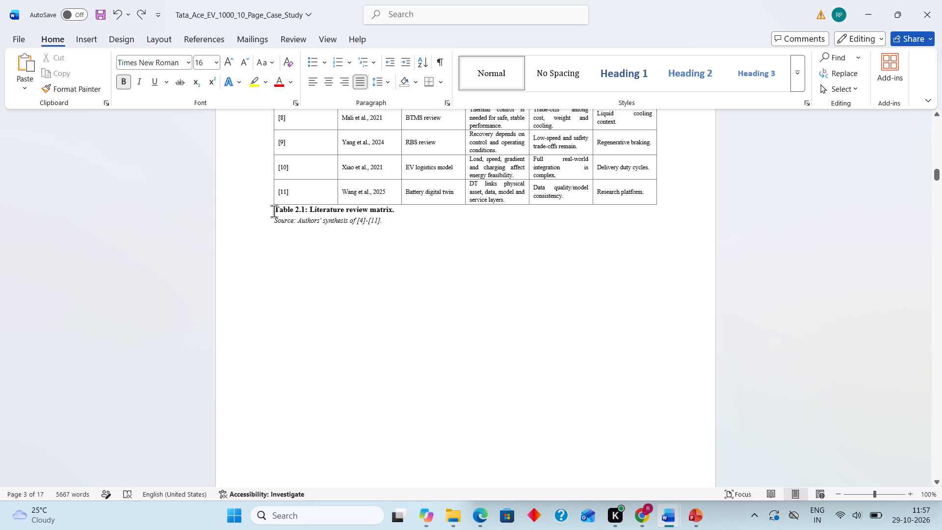
key("space")
key("space")
key("space")
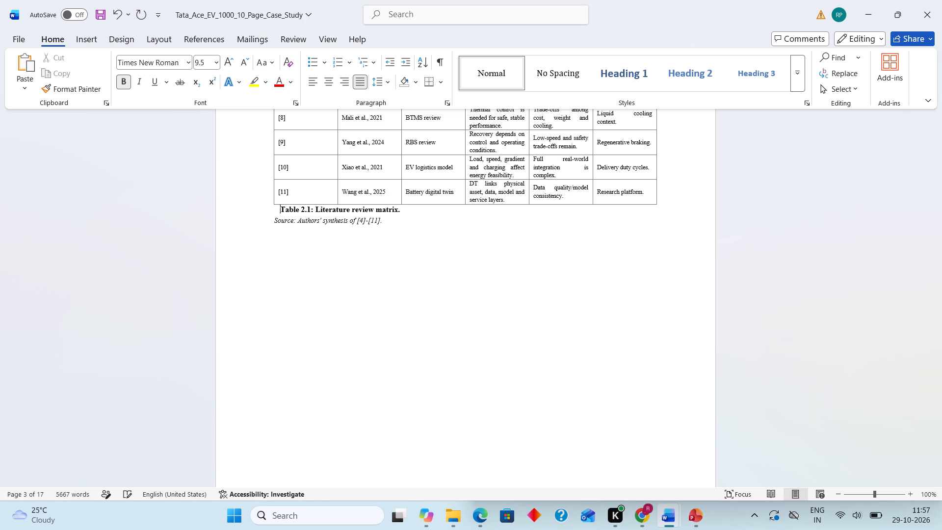
key("space")
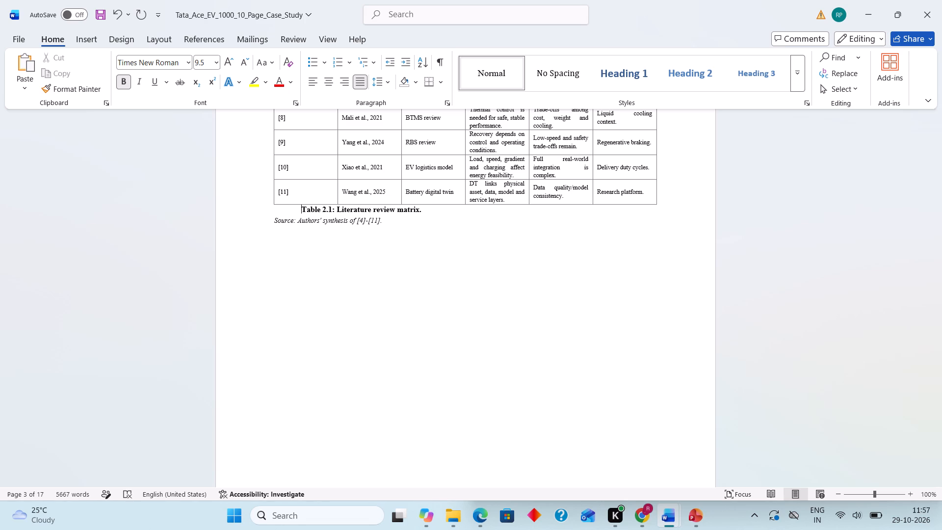
key("space")
key("space")
key("space")
key("space")
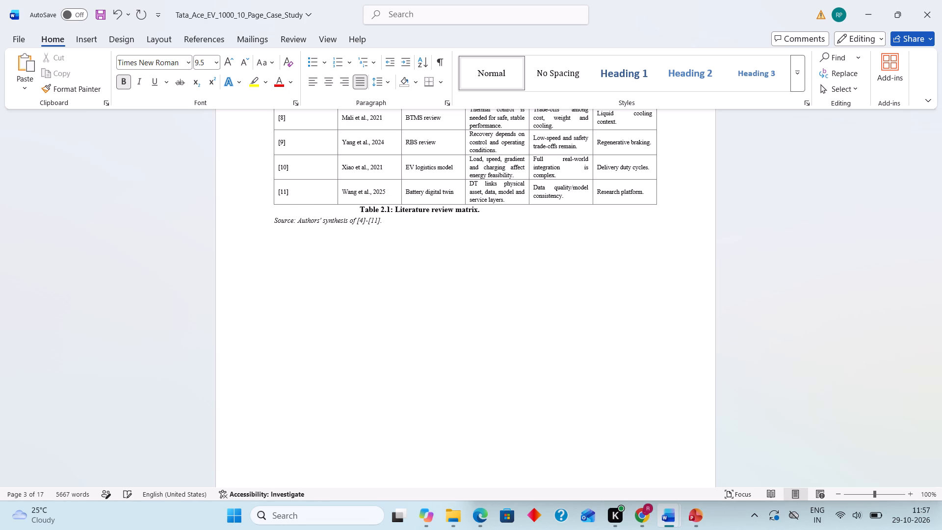
key("space")
key("space")
key("space")
key("space")
key("space")
key("space")
key("space")
key("space")
key("space")
key("space")
key("space")
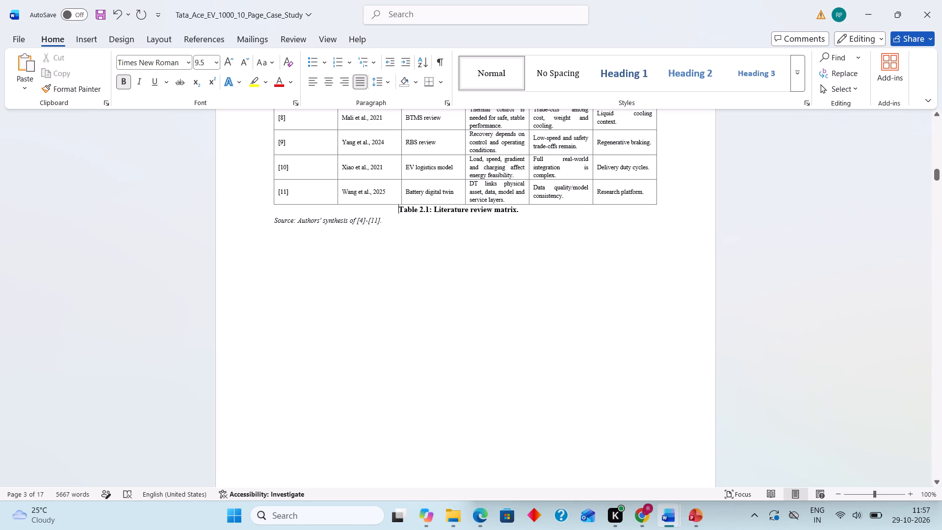
Shift the source line under the Table 2.1 caption with leading spaces until it starts level with the caption.
left_click(271, 218)
key("space")
key("space")
key("space")
key("space")
key("space")
key("space")
key("space")
key("space")
key("space")
key("space")
key("space")
key("space")
key("space")
key("space")
key("space")
key("space")
key("space")
key("space")
key("space")
key("space")
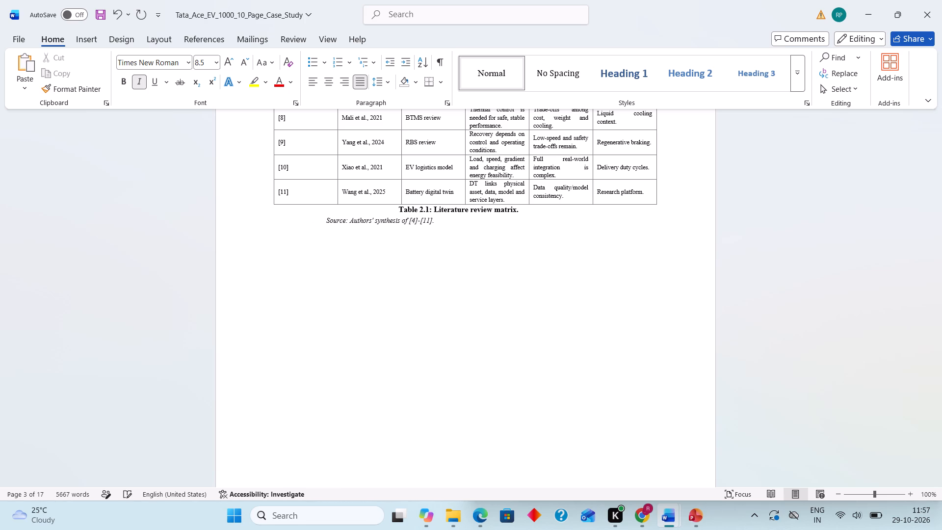
key("space")
key("space")
key("space")
key("space")
key("space")
key("space")
key("space")
key("space")
key("space")
key("space")
key("space")
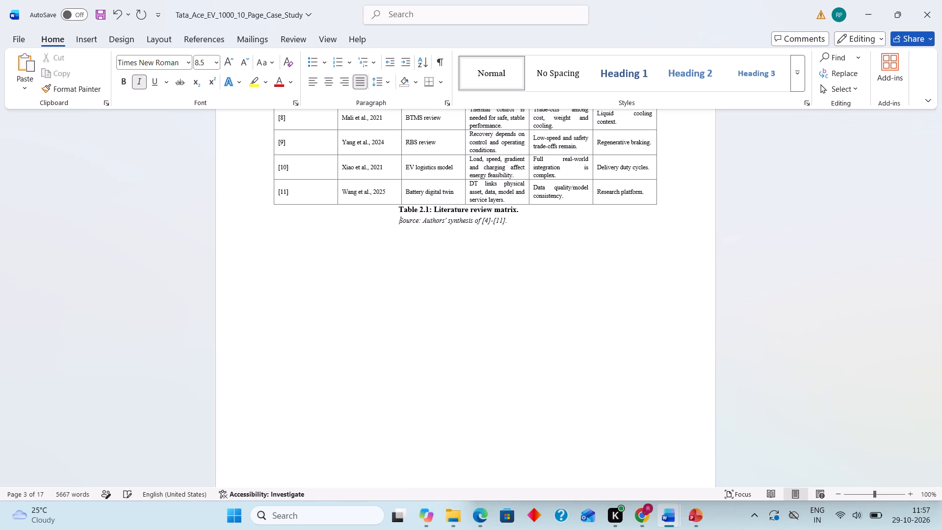
key("space")
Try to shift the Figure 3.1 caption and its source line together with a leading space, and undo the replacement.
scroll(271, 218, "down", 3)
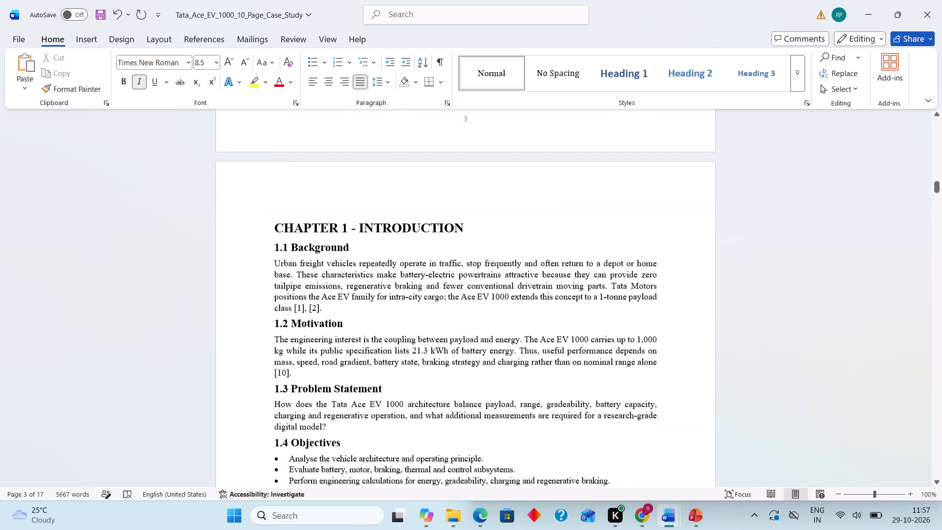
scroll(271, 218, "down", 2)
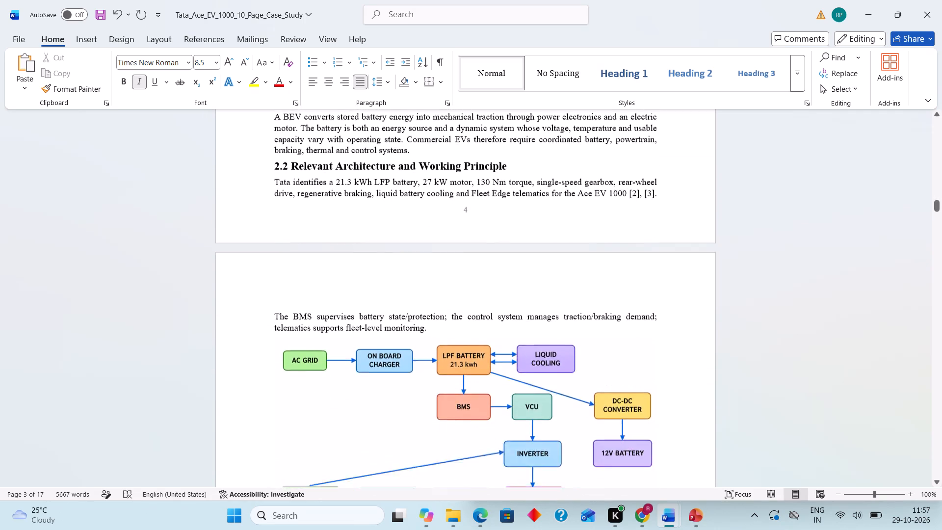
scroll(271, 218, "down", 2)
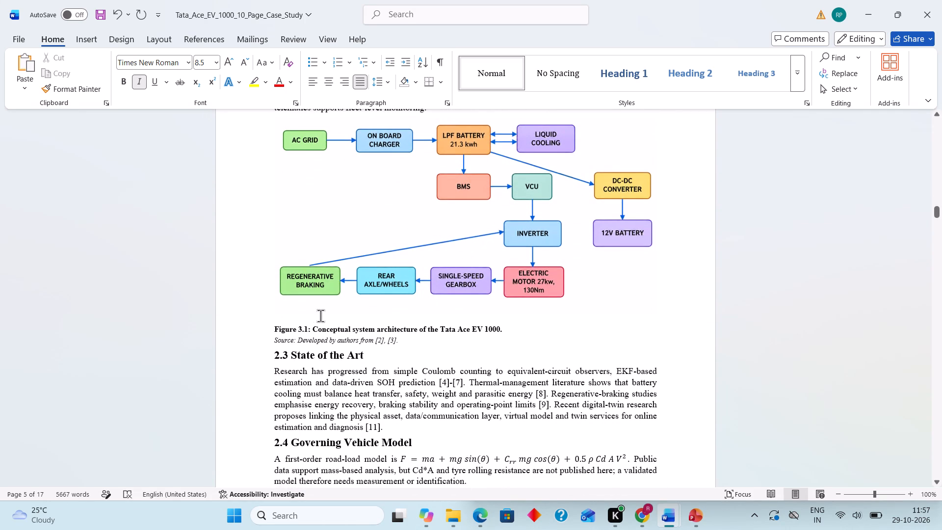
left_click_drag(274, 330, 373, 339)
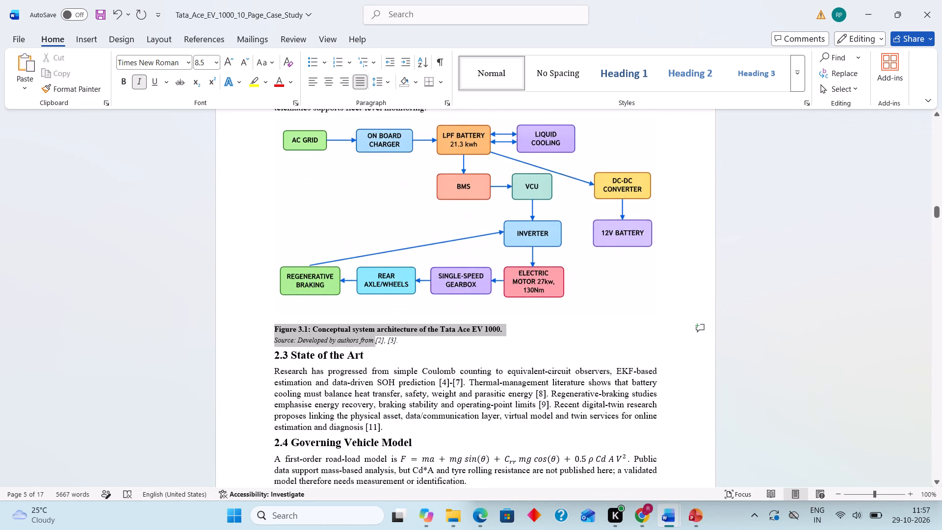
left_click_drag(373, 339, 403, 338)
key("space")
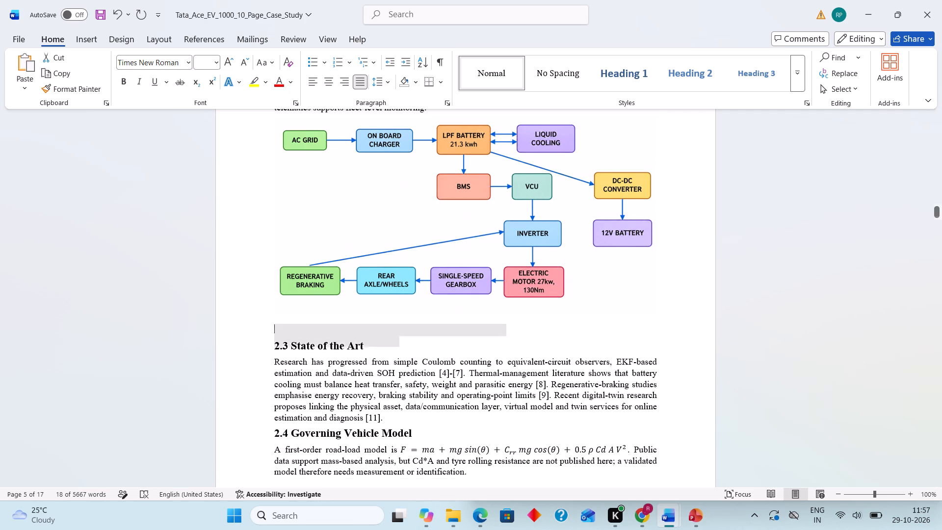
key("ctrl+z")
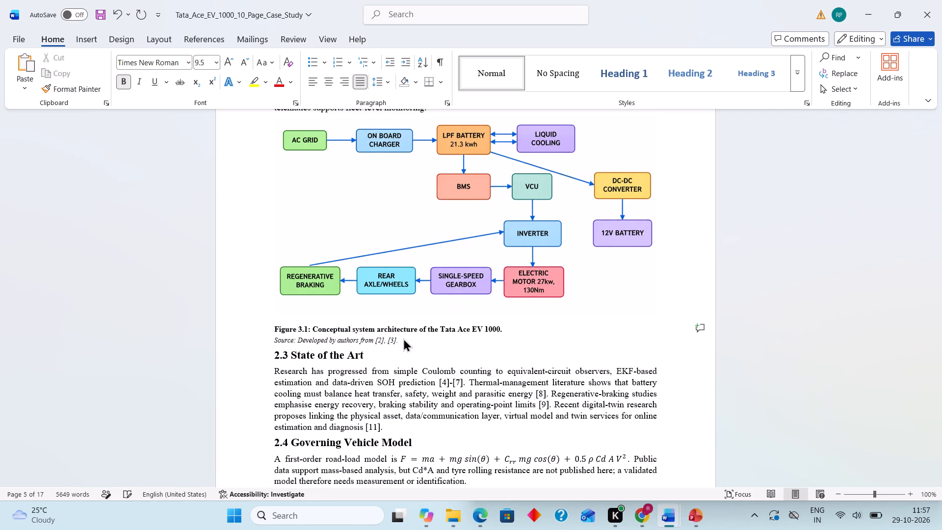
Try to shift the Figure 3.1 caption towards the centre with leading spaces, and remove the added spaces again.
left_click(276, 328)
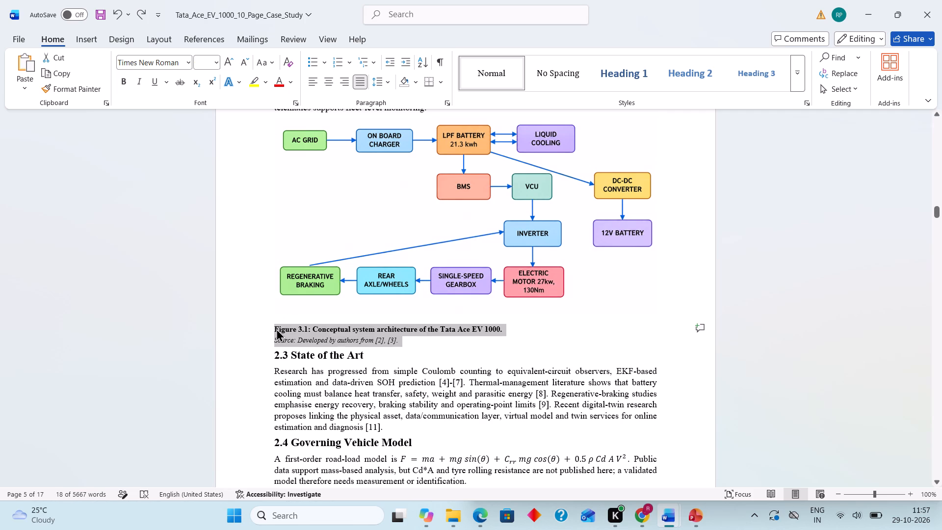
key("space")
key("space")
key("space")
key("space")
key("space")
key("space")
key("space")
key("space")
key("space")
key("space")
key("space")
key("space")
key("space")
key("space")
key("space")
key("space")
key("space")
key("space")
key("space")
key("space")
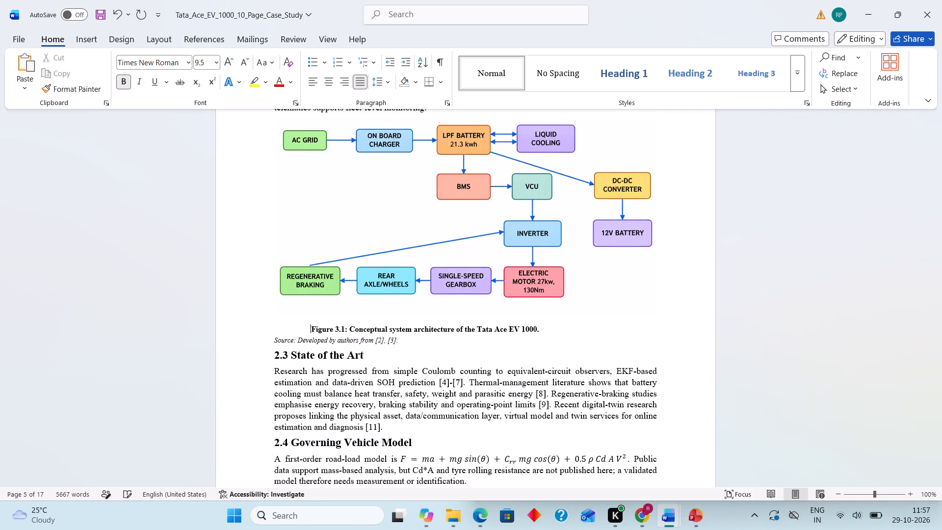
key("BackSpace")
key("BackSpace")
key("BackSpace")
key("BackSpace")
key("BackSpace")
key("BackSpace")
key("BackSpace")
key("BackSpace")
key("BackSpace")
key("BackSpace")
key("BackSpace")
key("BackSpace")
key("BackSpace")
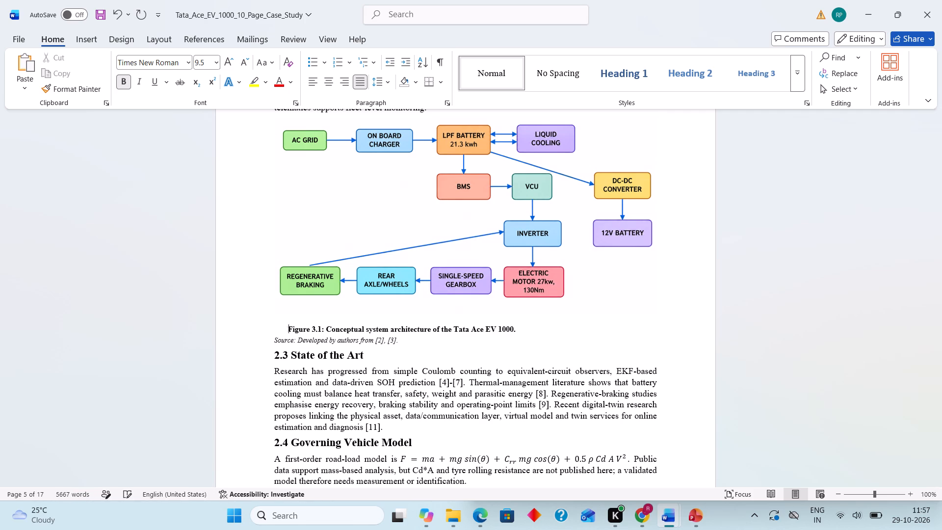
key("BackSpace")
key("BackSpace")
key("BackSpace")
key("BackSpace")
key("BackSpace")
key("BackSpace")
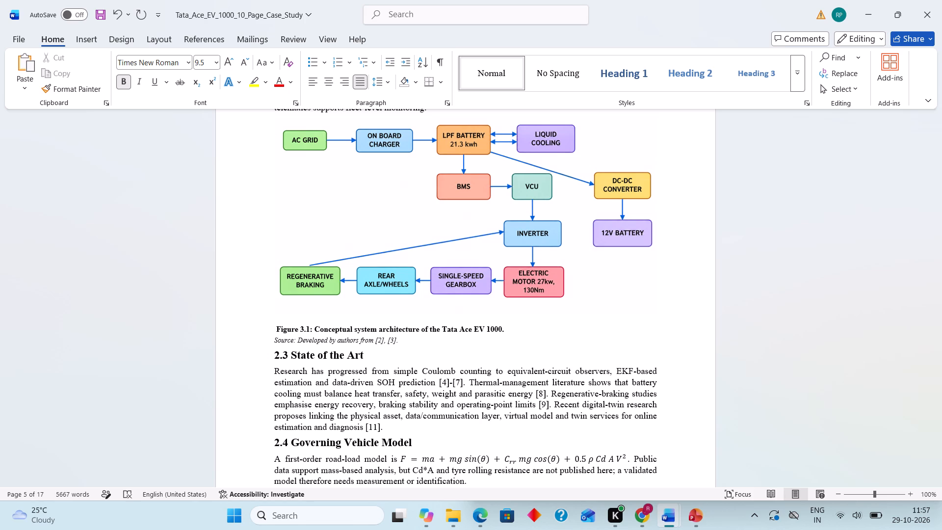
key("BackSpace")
Review the report from the cover page through the declaration, acknowledgement and front-matter lists to the Table 2.1 matrix.
scroll(531, 290, "up", 9)
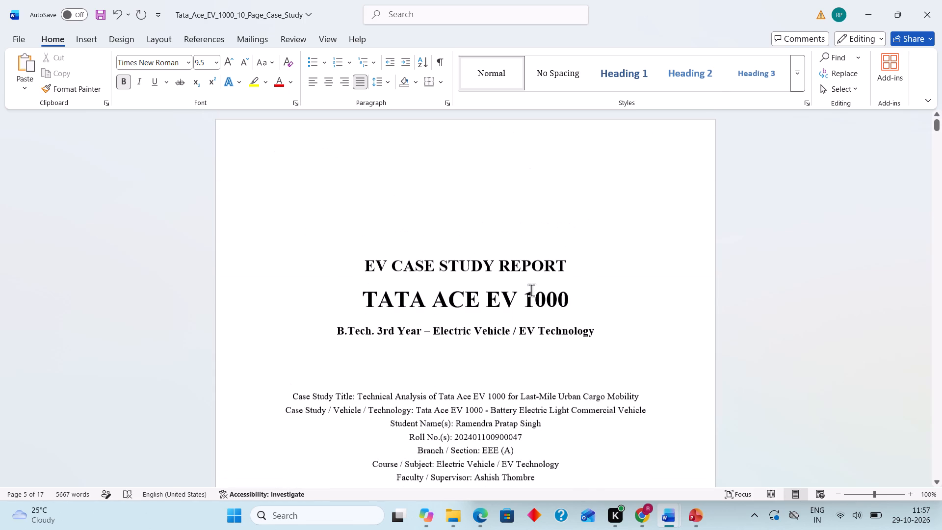
left_click(549, 250)
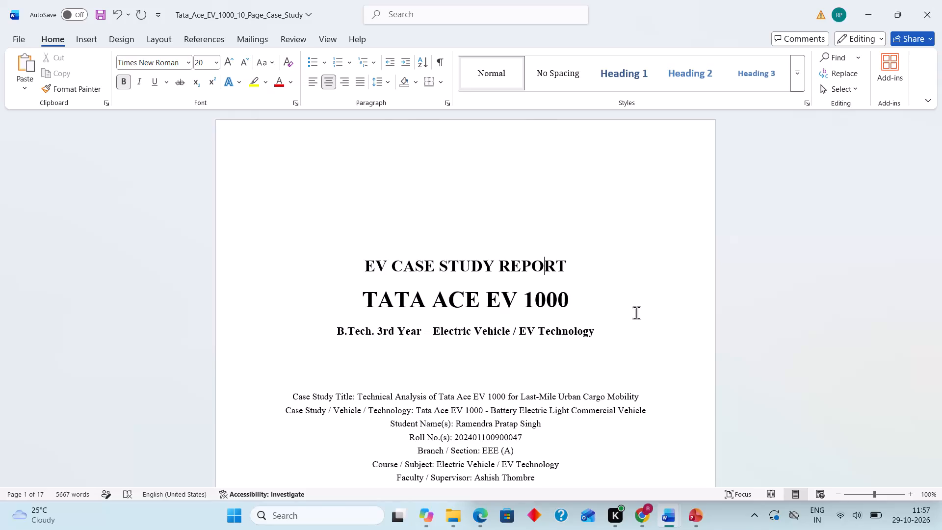
key("Down")
key("Down")
key("Down")
key("Down")
key("Down")
key("Down")
key("Down")
key("Down")
key("Down")
key("Down")
key("Down")
key("Down")
key("Down")
key("Down")
key("Down")
key("Down")
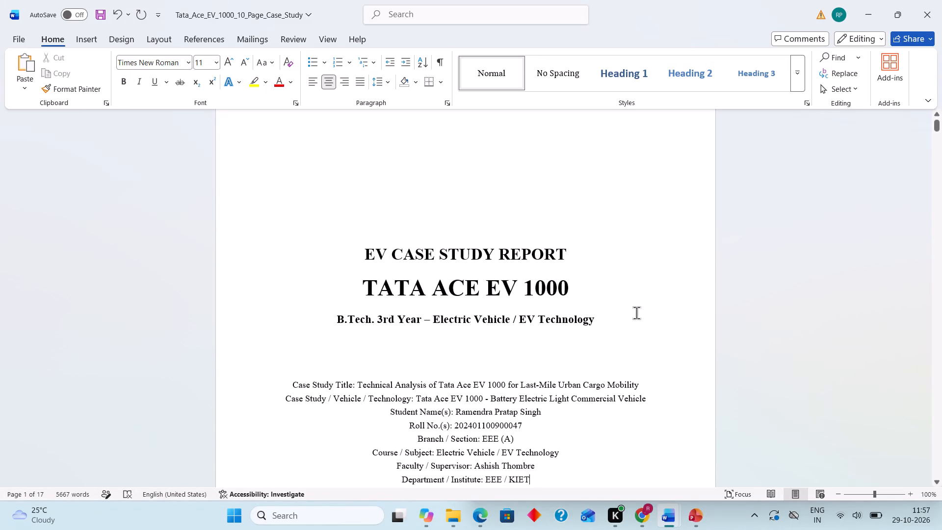
key("Down")
key("Down")
key("Down")
key("Down")
key("Down")
key("Down")
key("Down")
key("Down")
key("Down")
key("Down")
key("Down")
key("Down")
key("Down")
key("Down")
key("Down")
key("Down")
key("Down")
key("Down")
key("Down")
key("Down")
key("Down")
key("Down")
key("Down")
key("Down")
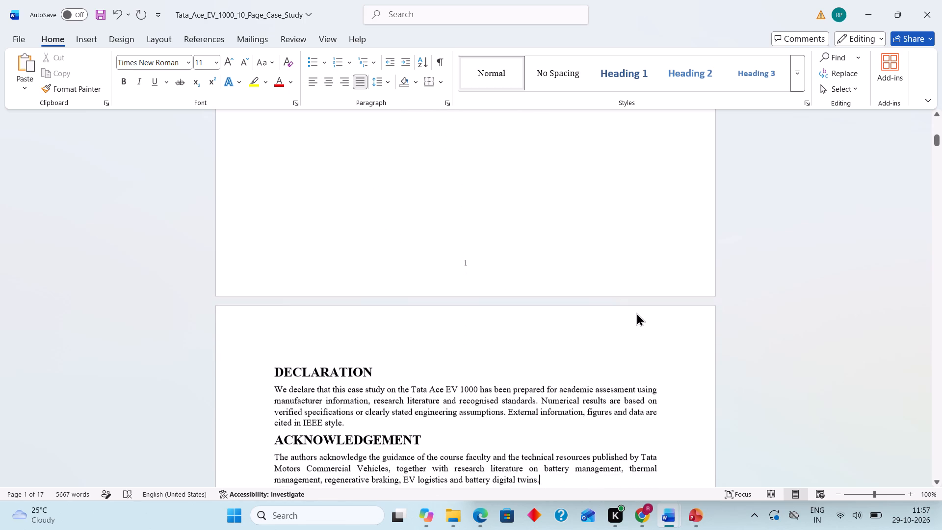
key("Down")
key("Down")
key("Down")
key("Down")
key("Down")
key("Down")
key("Down")
key("Down")
key("Down")
key("Down")
key("Down")
key("Down")
key("Down")
key("Down")
key("Down")
key("Down")
key("Down")
key("Down")
key("Down")
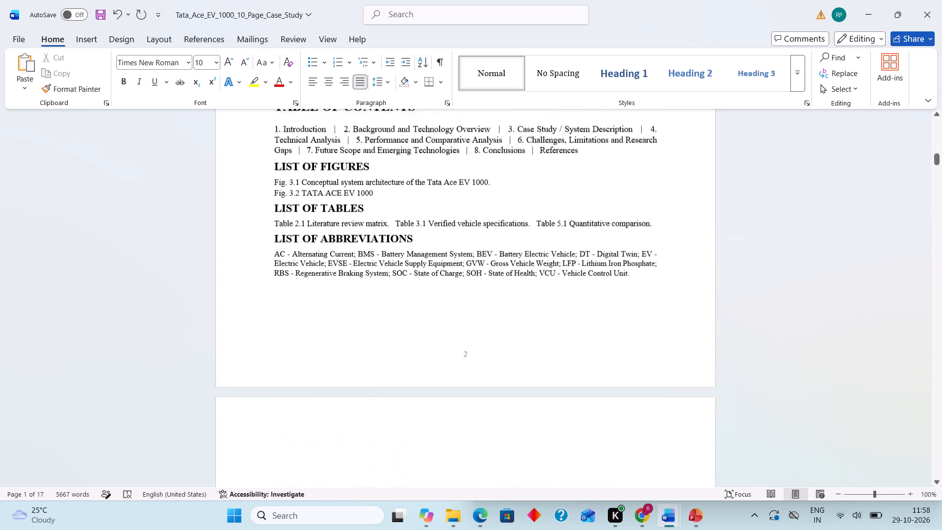
Re-check page 2's keywords, table of contents and lists of figures, tables and abbreviations, including the break before Table 2.1.
key("Up")
key("Up")
key("Up")
key("Up")
key("Up")
key("Up")
key("Up")
key("Up")
key("Up")
key("Up")
key("Up")
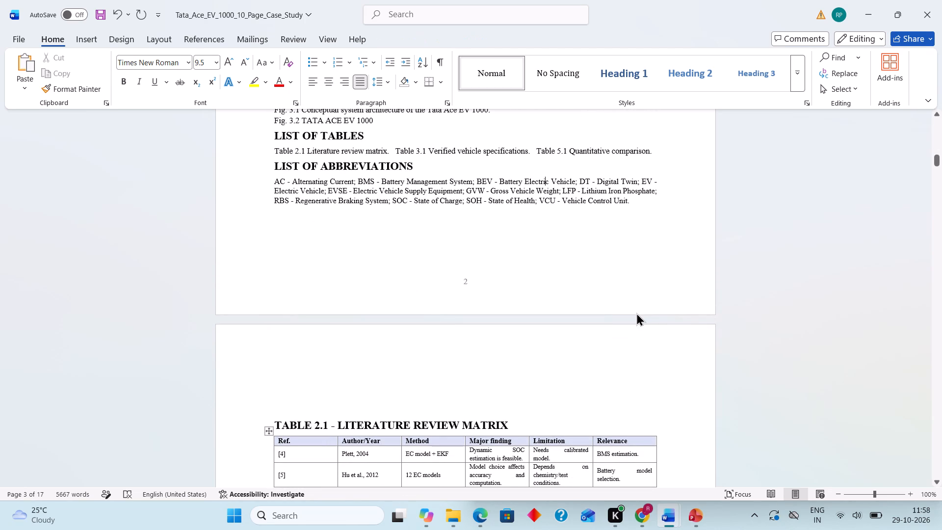
key("Up")
key("Up")
key("Up")
key("Up")
key("Up")
key("Up")
key("Up")
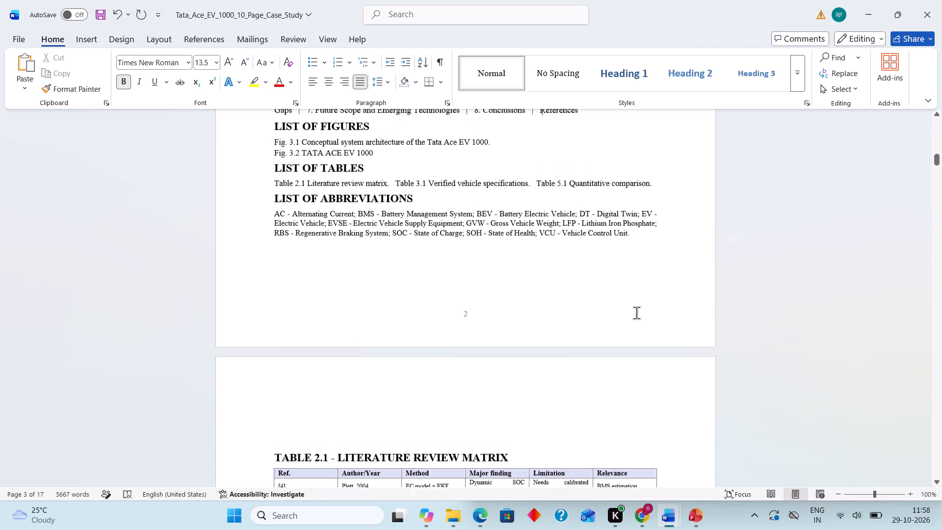
key("Up")
key("Up")
key("Up")
key("Up")
key("Up")
key("Up")
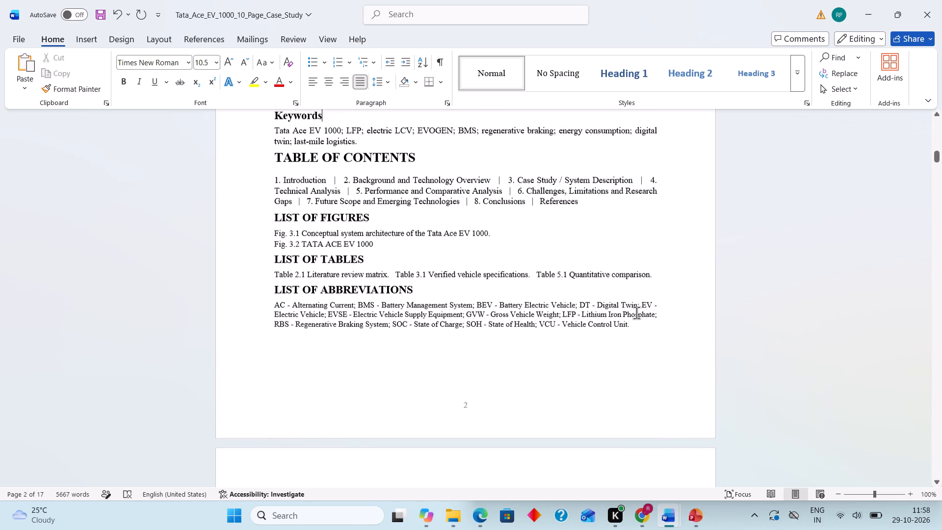
key("Up")
key("Up")
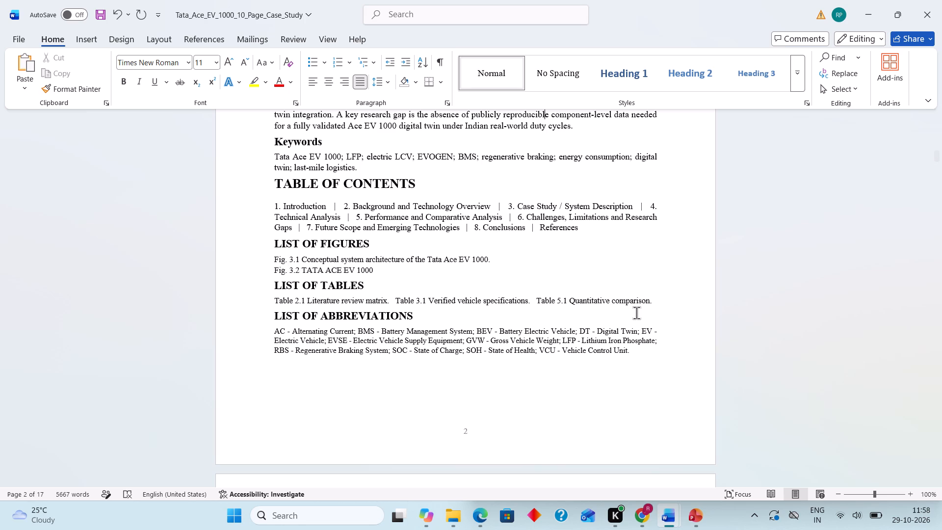
key("Down")
key("Down")
key("Down")
key("Down")
key("Down")
key("Down")
key("Down")
key("Down")
key("Down")
key("Down")
key("Down")
key("Down")
key("Down")
key("Down")
key("Down")
key("Down")
key("Down")
key("Down")
key("Down")
key("Down")
key("Down")
key("Down")
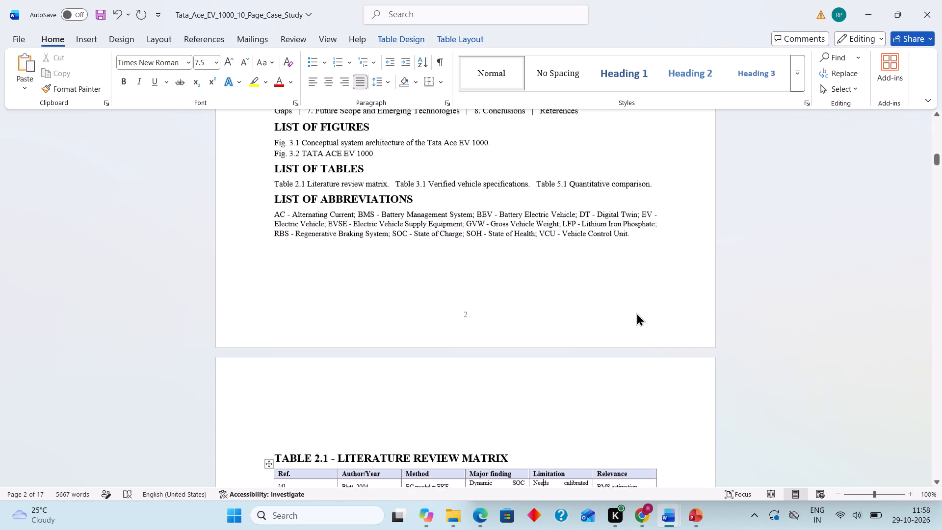
Examine the Table 2.1 literature review matrix and the page layout between it and Chapter 1.
key("Down")
key("Down")
key("Down")
key("Down")
key("Down")
key("Down")
key("Down")
key("Down")
key("Down")
key("Down")
key("Down")
key("Down")
key("Down")
key("Down")
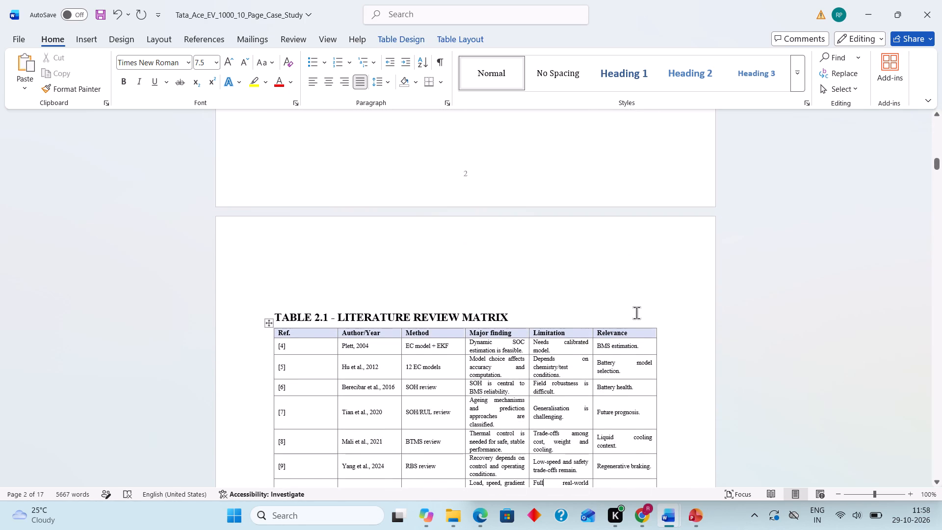
key("Down")
key("Down")
key("Down")
key("Down")
key("Down")
key("Down")
key("Down")
key("Down")
key("Down")
key("Down")
key("Down")
key("Down")
key("Down")
key("Down")
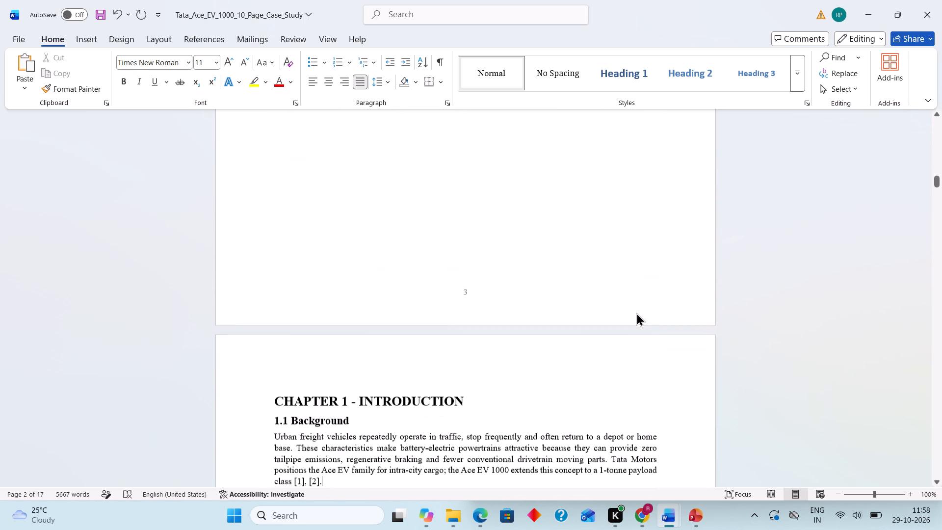
Review Chapter 1's sections from Background to Scope and continue through Chapter 2 to the Figure 3.1 architecture diagram.
key("Down")
key("Down")
key("Down")
key("Down")
key("Down")
key("Down")
key("Down")
key("Down")
key("Down")
key("Down")
key("Down")
key("Down")
key("Down")
key("Down")
key("Down")
key("Down")
key("Down")
key("Down")
key("Down")
key("Down")
key("Down")
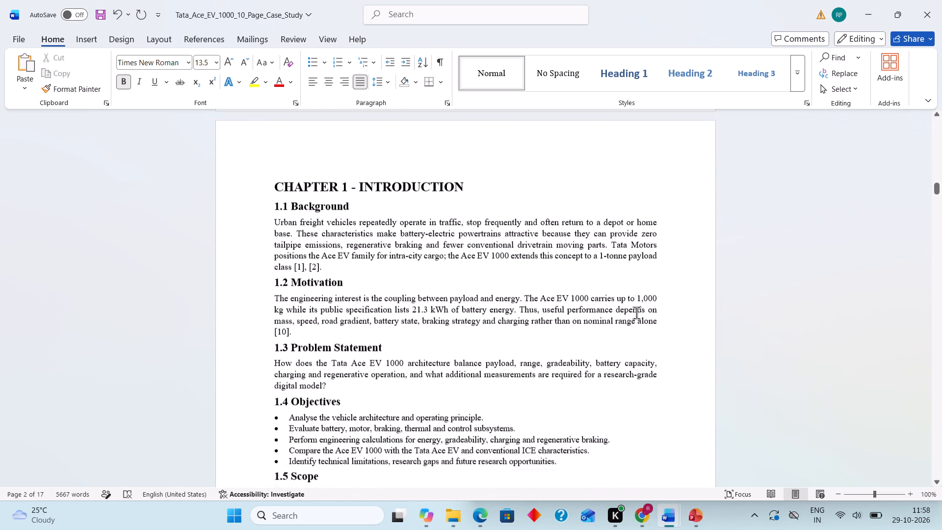
key("Down")
key("Down")
key("Down")
key("Down")
key("Down")
key("Down")
key("Down")
key("Down")
key("Down")
key("Down")
key("Down")
key("Down")
key("Down")
key("Down")
key("Down")
key("Down")
key("Down")
key("Down")
key("Down")
key("Down")
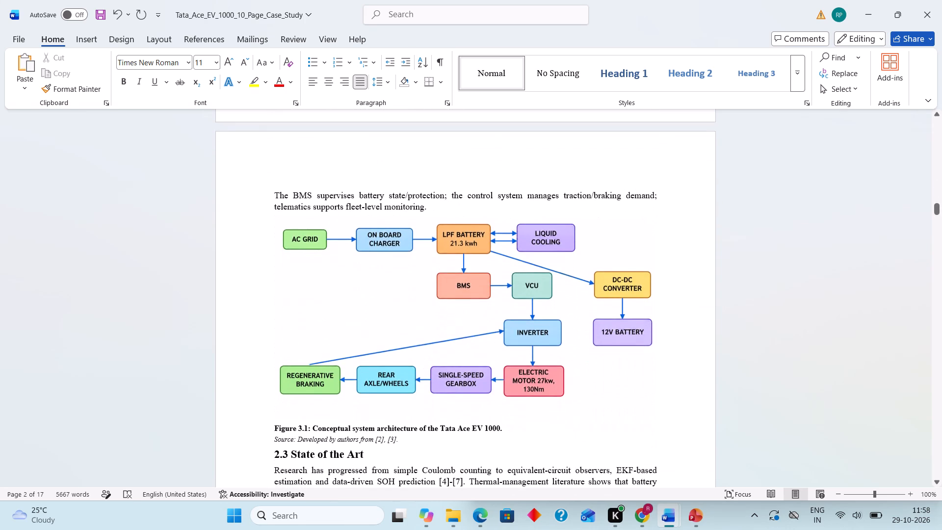
Return to the Chapter 2 heading and re-check its spacing and the page break within section 2.2.
key("Up")
key("Up")
key("Up")
key("Up")
key("Up")
key("Up")
key("Up")
key("Up")
key("Up")
key("Up")
key("Up")
key("Up")
key("Up")
key("Up")
key("Up")
key("Up")
key("Up")
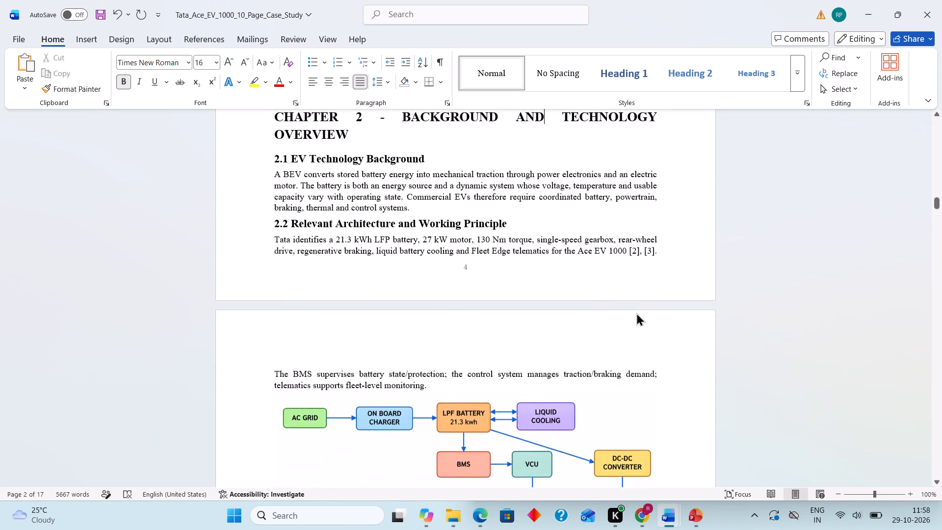
key("Up")
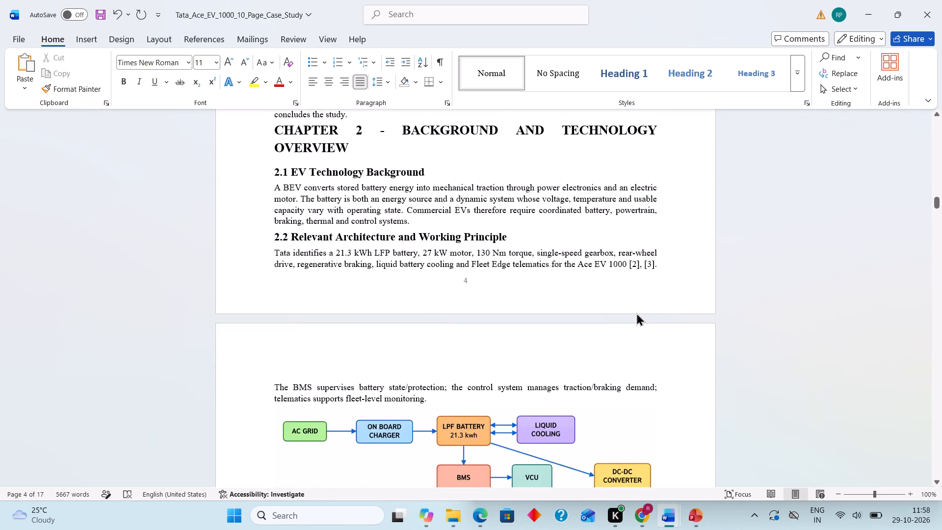
Review the rest of Chapter 2, including Figure 3.1 and its caption, up to Figure 3.2 in Chapter 3.
key("Down")
key("Down")
key("Down")
key("Down")
key("Down")
key("Down")
key("Down")
key("Down")
key("Down")
key("Down")
key("Down")
key("Down")
key("Down")
key("Down")
key("Down")
key("Down")
key("Down")
key("Down")
key("Down")
key("Down")
key("Down")
key("Down")
key("Down")
key("Down")
key("Down")
key("Down")
key("Down")
key("Down")
key("Down")
key("Down")
key("Down")
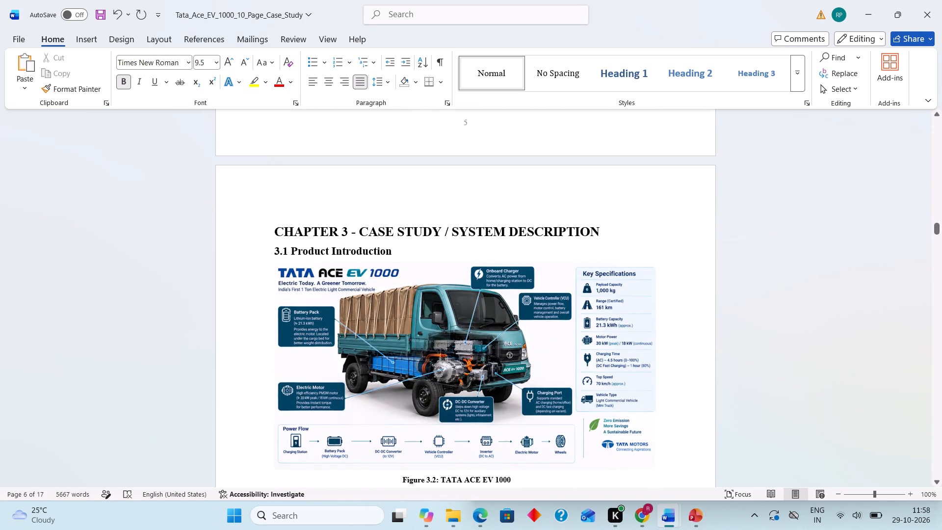
Check Chapter 3's Figure 3.2 caption, major components, Table 3.1 specifications and system integration text, up to section 4.2 in Chapter 4.
key("Down")
key("Down")
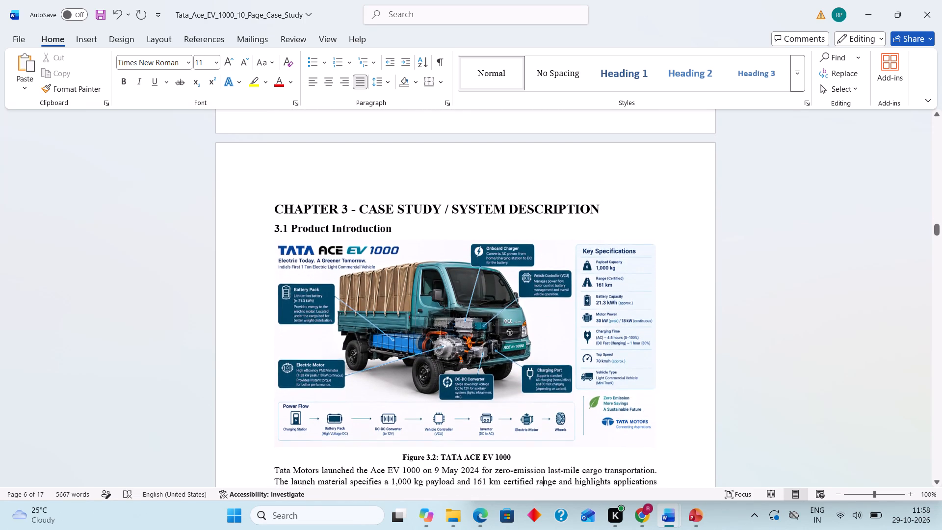
key("Down")
key("Down")
key("Down")
key("Down")
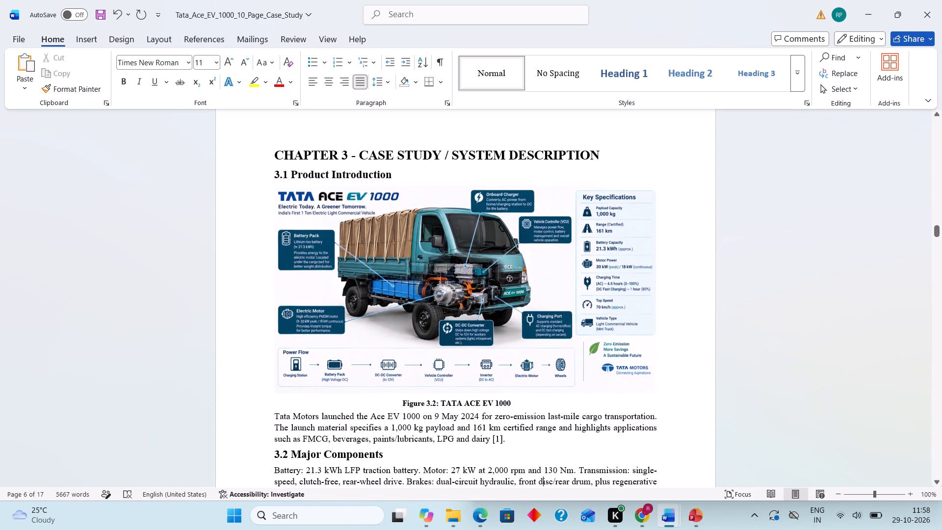
key("Down")
key("Down")
key("Down")
key("Down")
key("Down")
key("Down")
key("Down")
key("Down")
key("Down")
key("Down")
key("Down")
key("Down")
key("Down")
key("Down")
key("Down")
key("Down")
key("Down")
key("Down")
key("Down")
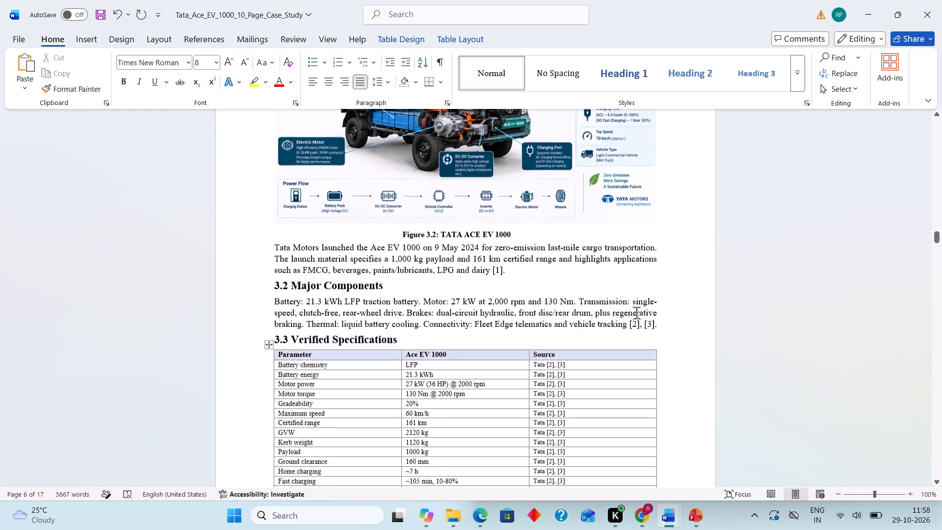
key("Down")
key("Down")
key("Down")
key("Down")
key("Down")
key("Down")
key("Down")
key("Down")
key("Down")
key("Down")
key("Down")
key("Down")
key("Down")
key("Down")
key("Down")
key("Down")
key("Down")
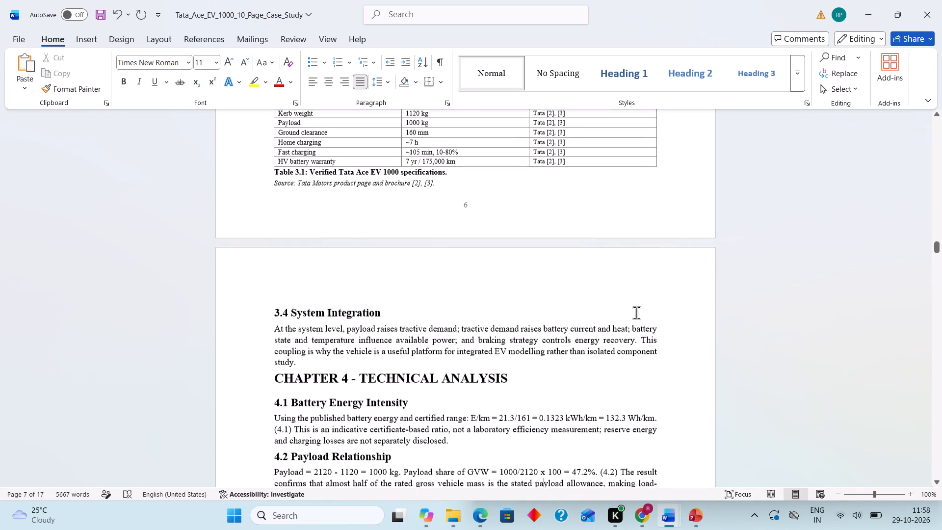
Review Chapter 4's technical analysis from section 4.2 Payload Relationship through 4.6 Electricity-Tariff Sensitivity, up to the Chapter 5 heading.
key("Down")
key("Down")
key("Down")
key("Down")
key("Down")
key("Down")
key("Down")
key("Down")
key("Down")
key("Down")
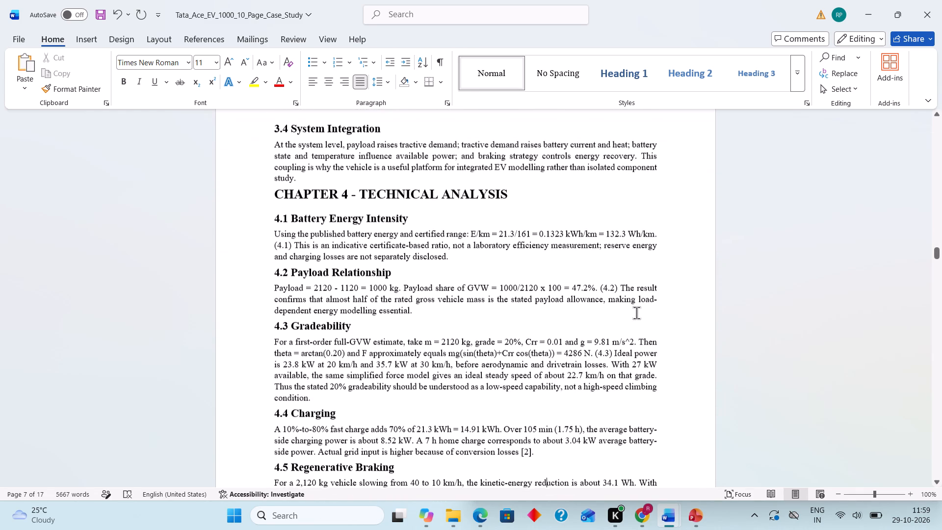
key("Down")
key("Down")
key("Down")
key("Down")
key("Down")
key("Down")
key("Down")
key("Down")
key("Down")
key("Down")
key("Down")
key("Down")
key("Down")
key("Down")
key("Down")
key("Down")
key("Down")
key("Down")
key("Down")
key("Down")
key("Down")
key("Down")
key("Down")
key("Down")
key("Down")
key("Down")
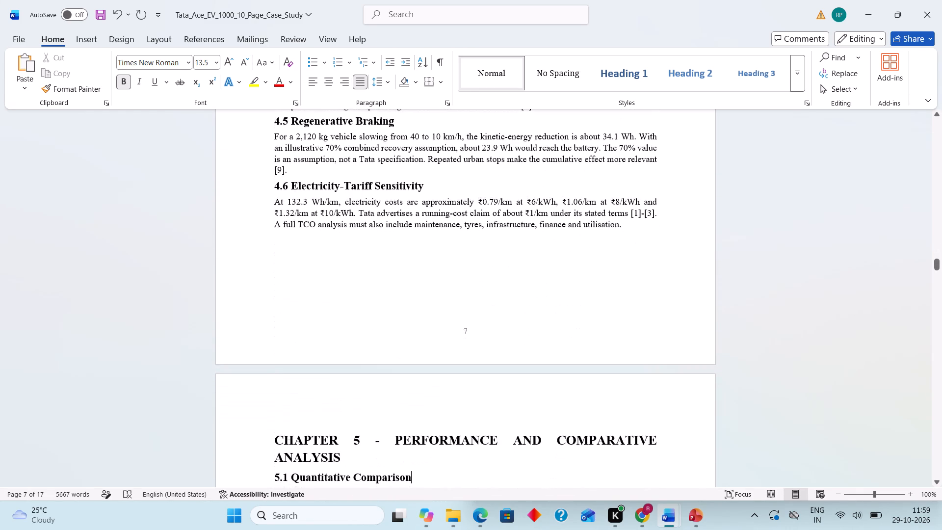
Check Chapter 5's layout from 5.1 Quantitative Comparison through the bullets of 5.4 Case-Study Assessment.
key("Down")
key("Down")
key("Down")
key("Down")
key("Down")
key("Down")
key("Down")
key("Down")
key("Down")
key("Down")
key("Down")
key("Down")
key("Down")
key("Down")
key("Down")
key("Down")
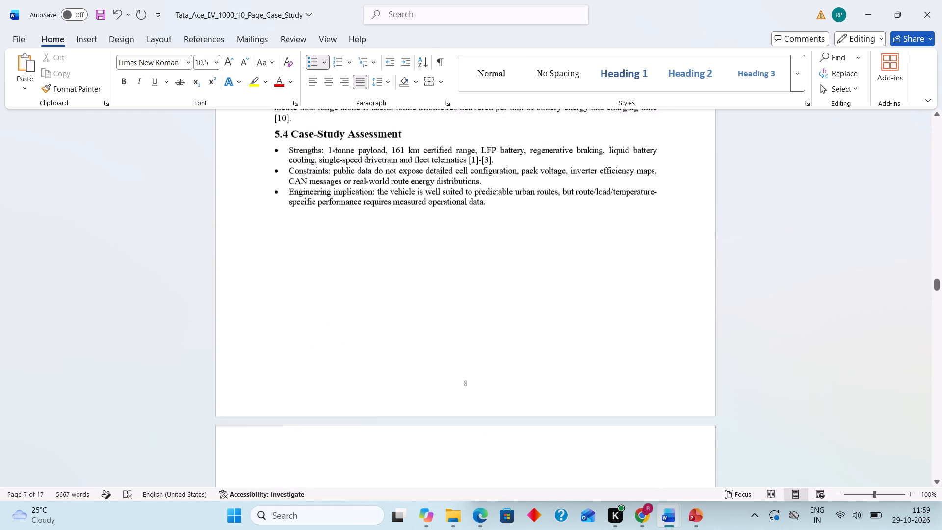
Review Chapter 6's challenges and research gaps and continue through section 7.1 to the start of 7.2 Future Research Directions.
key("Down")
key("Down")
key("Down")
key("Down")
key("Down")
key("Down")
key("Down")
key("Down")
key("Down")
key("Down")
key("Down")
key("Down")
key("Down")
key("Down")
key("Down")
key("Down")
key("Down")
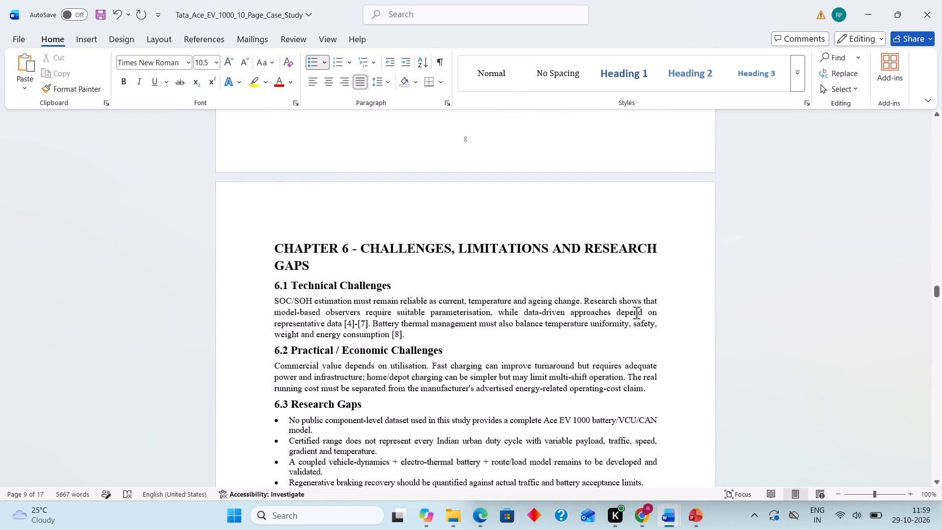
key("Down")
key("Down")
key("Down")
key("Down")
key("Down")
key("Down")
key("Down")
key("Down")
key("Down")
key("Down")
key("Down")
key("Down")
key("Down")
key("Down")
key("Down")
key("Down")
key("Down")
key("Down")
key("Down")
key("Down")
key("Down")
key("Down")
key("Down")
key("Down")
key("Down")
key("Down")
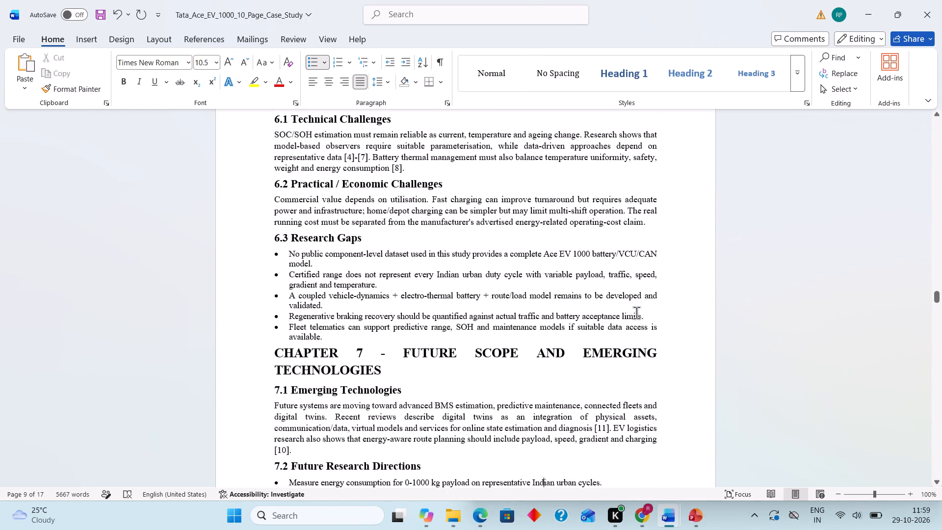
Check the rest of section 7.2 and Chapter 8's conclusions, up to section 9.1 in the Chapter 9 appendix.
key("Down")
key("Down")
key("Down")
key("Down")
key("Down")
key("Down")
key("Down")
key("Down")
key("Down")
key("Down")
key("Down")
key("Down")
key("Down")
key("Down")
key("Down")
key("Down")
key("Down")
key("Down")
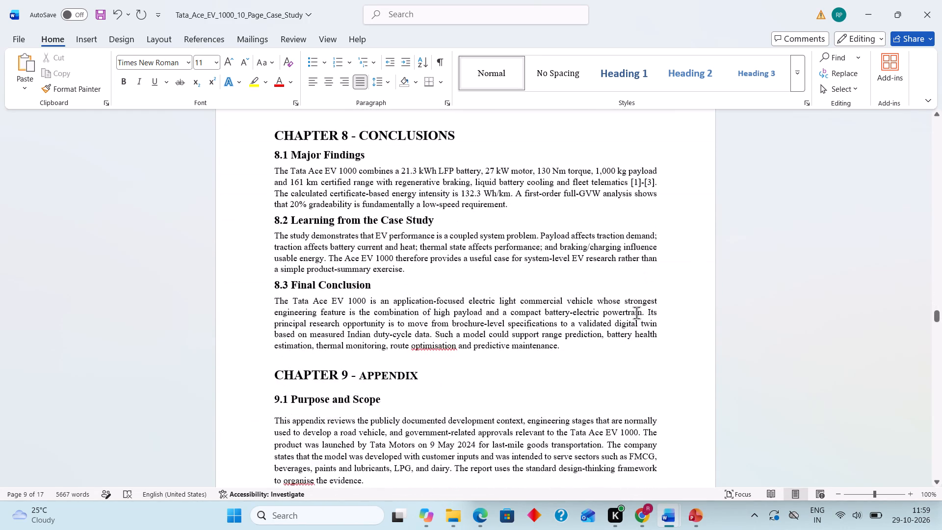
Check the Chapter 9 appendix from section 9.1 through the 9.2 Product Overview specification table to the start of section 9.3.
key("Down")
key("Down")
key("Down")
key("Down")
key("Down")
key("Down")
key("Down")
key("Down")
key("Down")
key("Down")
key("Down")
key("Down")
key("Down")
key("Down")
key("Down")
key("Down")
key("Down")
key("Down")
key("Down")
key("Down")
key("Down")
key("Down")
key("Down")
key("Down")
key("Down")
key("Down")
key("Down")
key("Down")
key("Down")
key("Down")
key("Down")
key("Down")
key("Down")
key("Down")
key("Down")
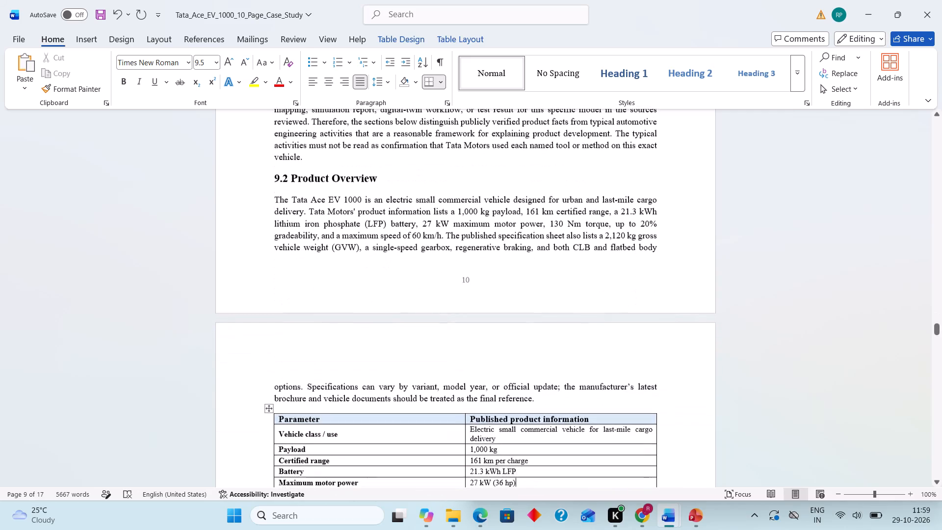
key("Down")
key("Down")
key("Down")
key("Down")
key("Down")
key("Down")
key("Down")
key("Down")
key("Down")
key("Down")
key("Down")
key("Down")
key("Down")
key("Down")
key("Down")
key("Down")
key("Down")
key("Down")
key("Down")
key("Down")
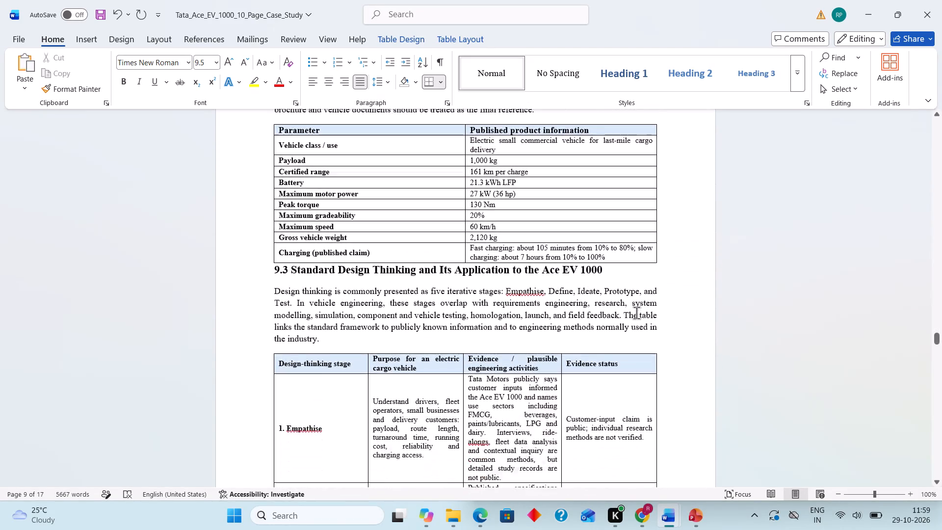
Review the layout of section 9.3's design-thinking table across its pages, down to the 9.4 heading.
key("Down")
key("Down")
key("Down")
key("Down")
key("Down")
key("Down")
key("Down")
key("Down")
key("Down")
key("Down")
key("Down")
key("Down")
key("Down")
key("Down")
key("Down")
key("Down")
key("Down")
key("Down")
key("Down")
key("Down")
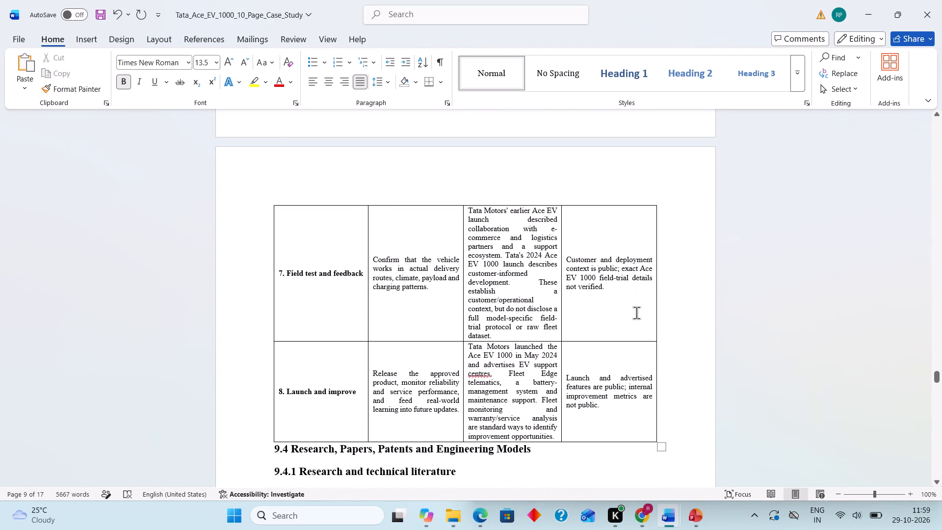
Check section 9.4 from 9.4.1 Research and technical literature through the first bullets of 9.4.3 Mathematical and physical modelling.
key("Down")
key("Down")
key("Down")
key("Down")
key("Down")
key("Down")
key("Down")
key("Down")
key("Down")
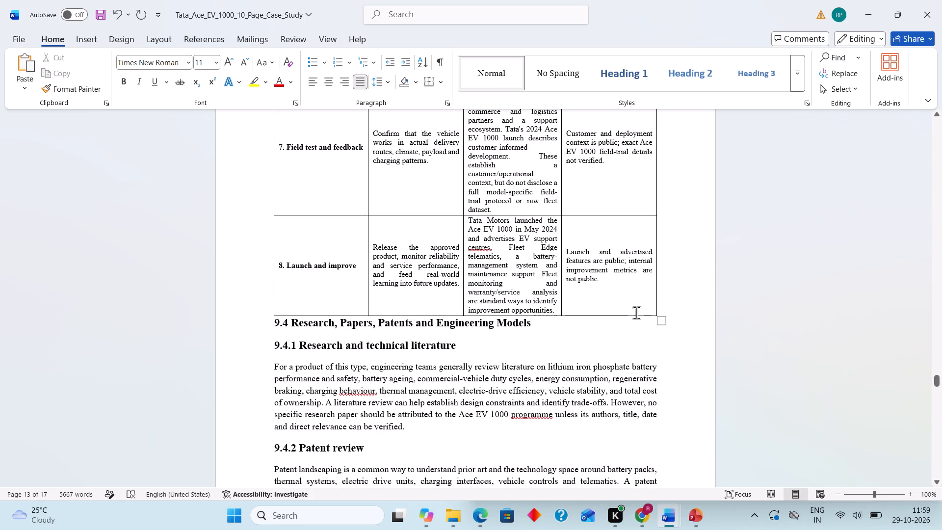
key("Down")
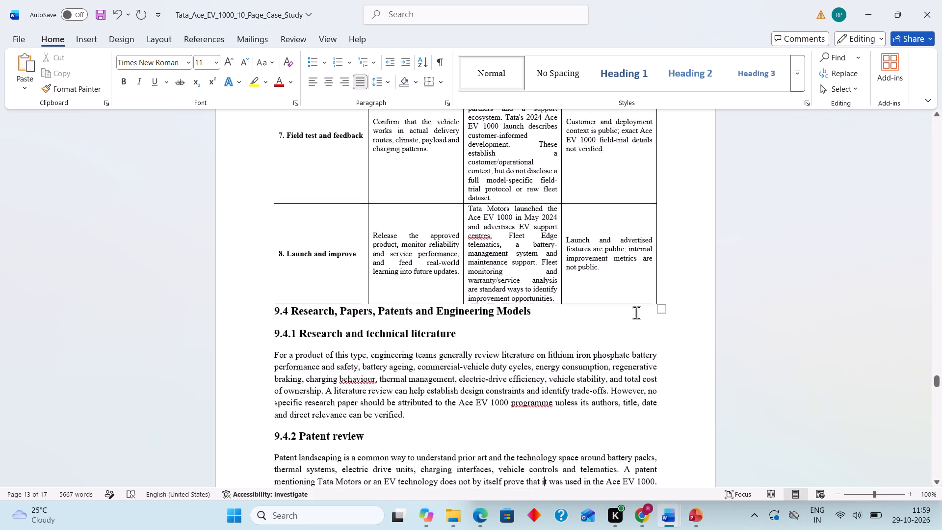
key("Down")
key("Down")
key("Down")
key("Down")
key("Down")
key("Down")
key("Down")
key("Down")
key("Down")
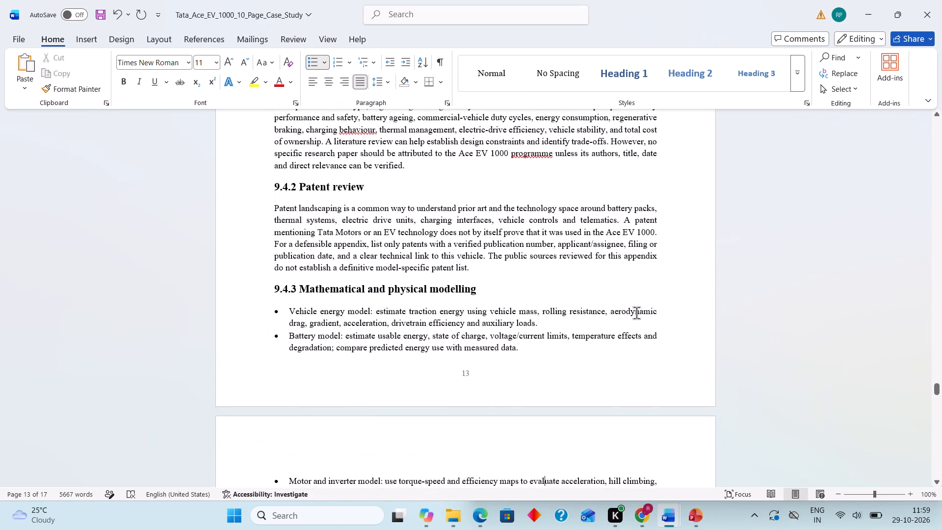
key("Down")
key("Down")
key("Down")
key("Down")
key("Down")
key("Down")
key("Down")
key("Down")
key("Down")
key("Down")
key("Down")
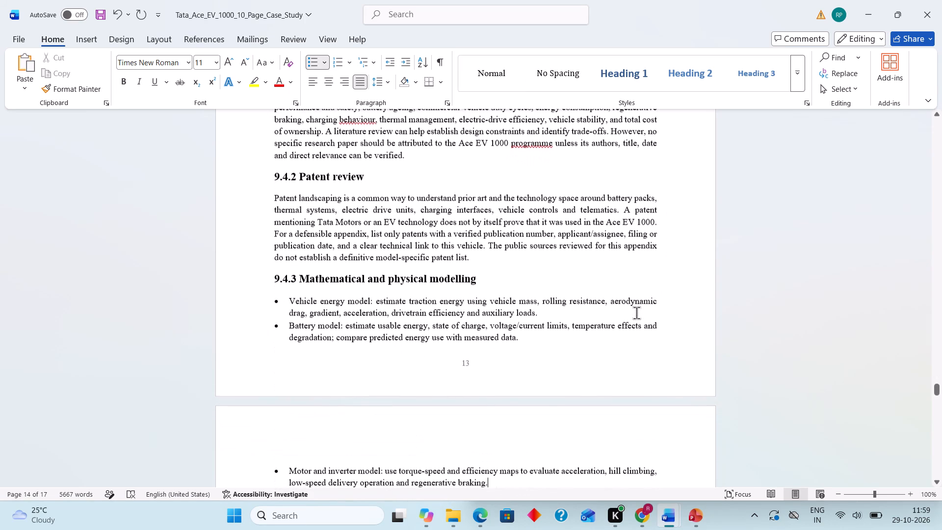
Review the rest of section 9.4.3 and the numbered validation list, up to section 9.6 Government-Related Certifications and Approvals.
key("Down")
key("Down")
key("Down")
key("Down")
key("Down")
key("Down")
key("Down")
key("Down")
key("Down")
key("Down")
key("Down")
key("Down")
key("Down")
key("Down")
key("Down")
key("Down")
key("Down")
key("Down")
key("Down")
key("Down")
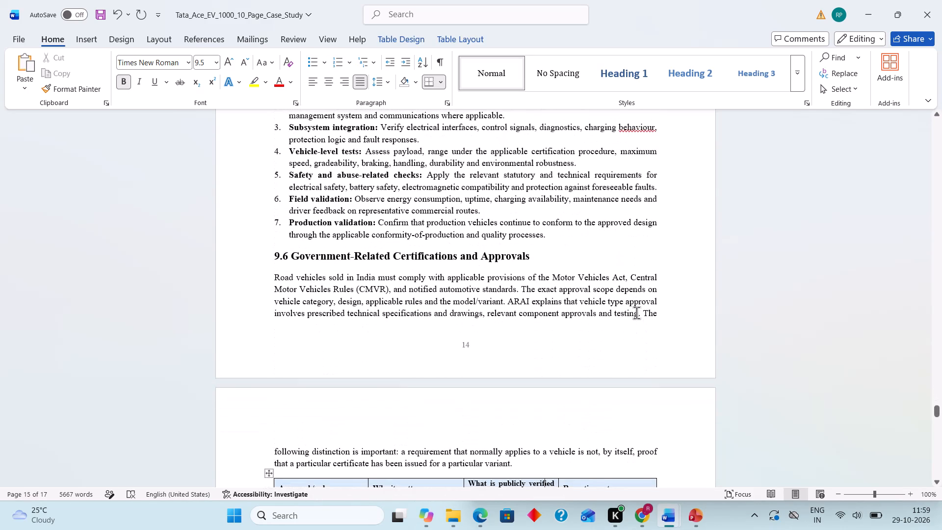
Review section 9.6's introductory paragraph and its approval/scheme table down to the Conformity of Production (CoP) row.
key("Down")
key("Down")
key("Down")
key("Down")
key("Down")
key("Down")
key("Down")
key("Down")
key("Down")
key("Down")
key("Down")
key("Down")
key("Down")
key("Down")
key("Down")
key("Down")
key("Down")
key("Down")
key("Down")
key("Down")
key("Down")
key("Down")
key("Down")
key("Down")
key("Down")
key("Down")
key("Down")
key("Down")
key("Down")
key("Down")
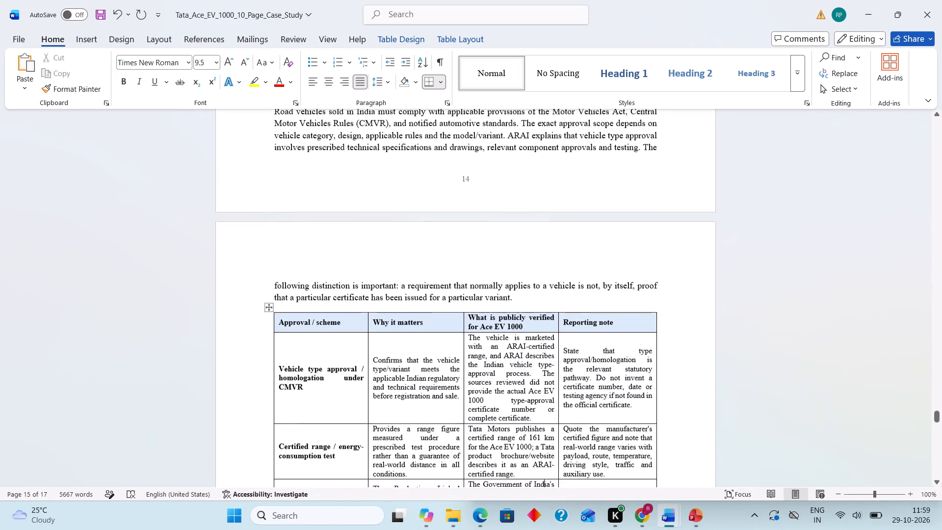
key("Down")
key("Down")
key("Down")
key("Down")
key("Down")
key("Down")
key("Down")
key("Down")
key("Down")
key("Down")
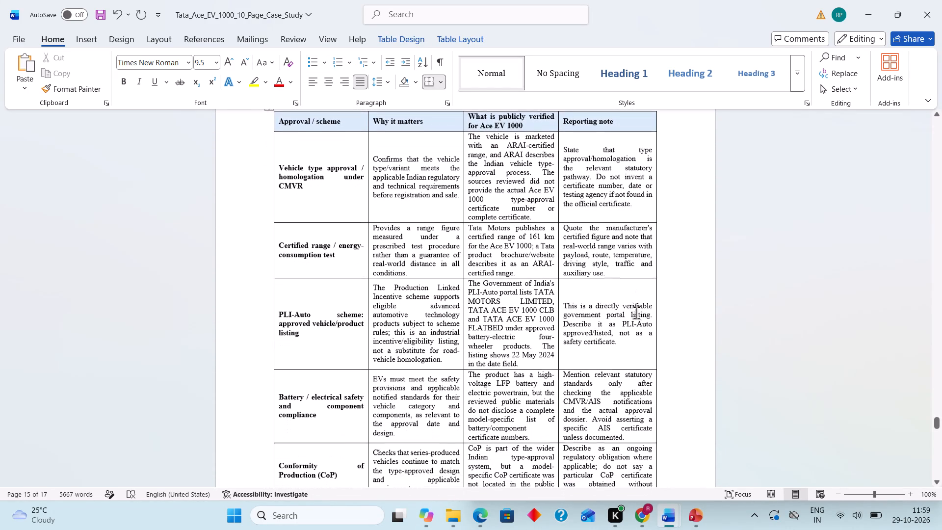
Check the remaining rows of the approvals table and section 9.6.1 What can safely be stated as already obtained.
key("Down")
key("Down")
key("Down")
key("Down")
key("Down")
key("Down")
key("Down")
key("Down")
key("Down")
key("Down")
key("Down")
key("Down")
key("Down")
key("Down")
key("Down")
key("Down")
key("Down")
key("Down")
key("Down")
key("Down")
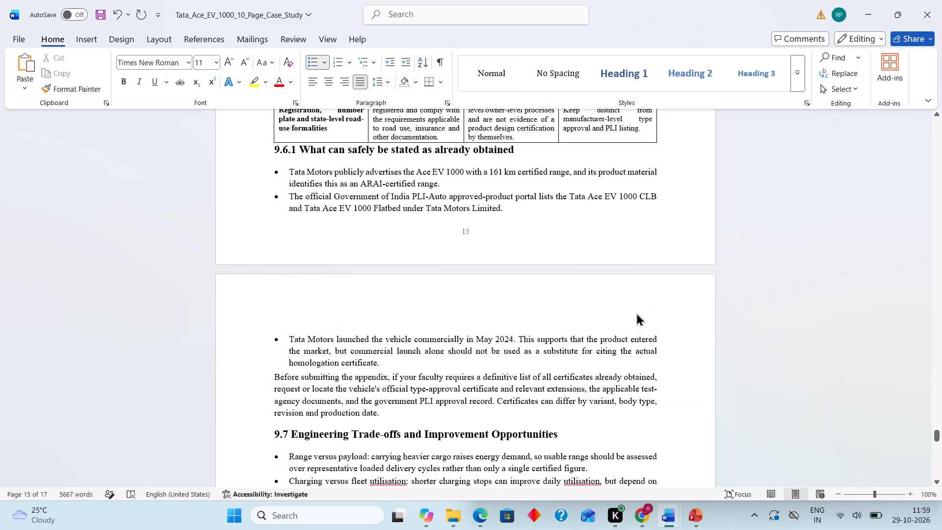
Review section 9.7 Engineering Trade-offs and Improvement Opportunities through to the start of the 9.8 Conclusion.
key("Down")
key("Down")
key("Down")
key("Down")
key("Down")
key("Down")
key("Down")
key("Down")
key("Down")
key("Down")
key("Down")
key("Down")
key("Down")
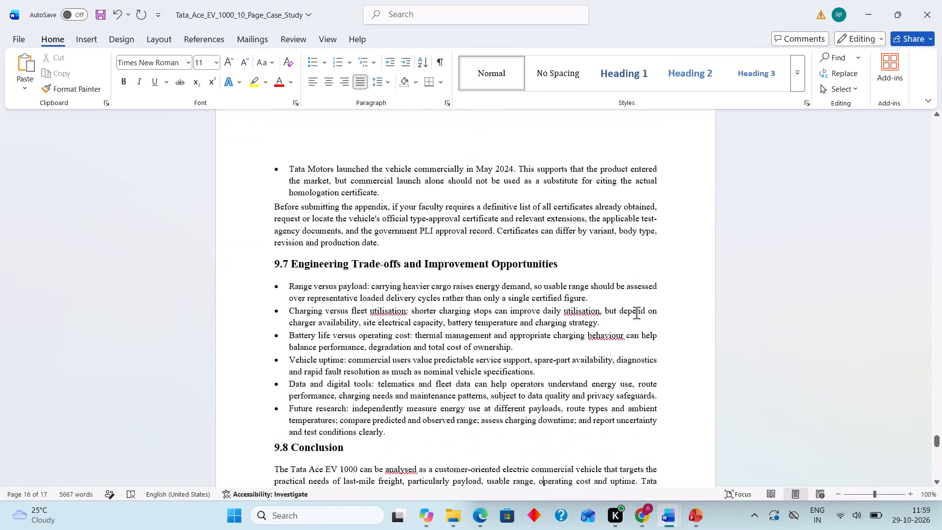
Check the rest of the 9.8 Conclusion and the page change to the first entries under REFERENCES.
key("Down")
key("Down")
key("Down")
key("Down")
key("Down")
key("Down")
key("Down")
key("Down")
key("Down")
key("Down")
key("Down")
key("Down")
key("Down")
key("Down")
key("Down")
key("Down")
key("Down")
key("Down")
key("Down")
key("Down")
key("Down")
key("Down")
key("Down")
key("Down")
key("Down")
key("Down")
key("Down")
key("Down")
key("Down")
key("Down")
key("Down")
key("Down")
key("Down")
key("Down")
key("Down")
key("Down")
key("Down")
key("Down")
key("Down")
key("Down")
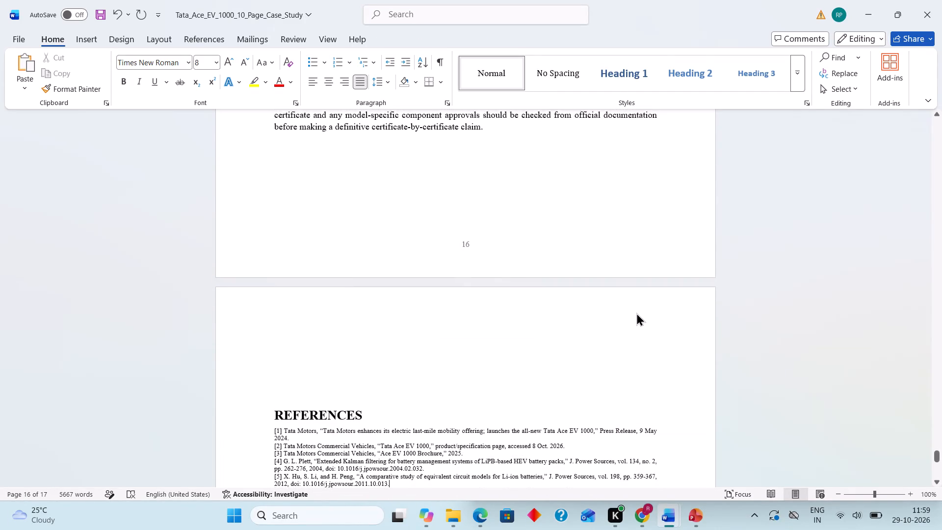
Review the REFERENCES list from the battery modelling papers through entry [21] to the end of the document.
key("Down")
key("Down")
key("Down")
key("Down")
key("Down")
key("Down")
key("Down")
key("Down")
key("Down")
key("Down")
key("Down")
key("Down")
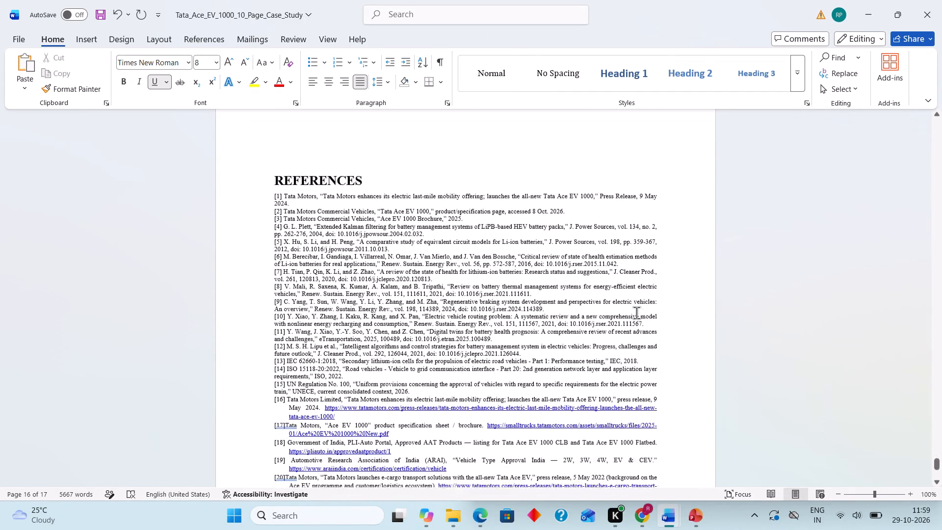
key("Down")
key("Down")
key("Down")
key("Down")
key("Down")
key("Down")
key("Down")
key("Down")
key("Down")
key("Down")
key("Down")
key("Down")
key("Down")
key("Down")
key("Down")
key("Down")
key("Down")
key("Down")
key("Down")
key("Down")
key("Down")
key("Down")
key("Down")
key("Down")
key("Down")
key("Down")
key("Down")
key("Down")
key("Down")
key("Down")
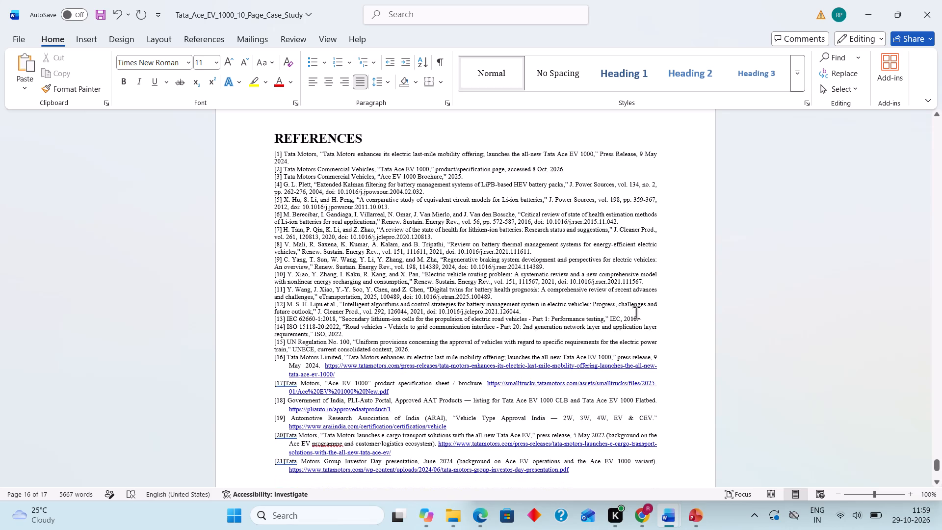
key("Down")
key("Down")
key("Down")
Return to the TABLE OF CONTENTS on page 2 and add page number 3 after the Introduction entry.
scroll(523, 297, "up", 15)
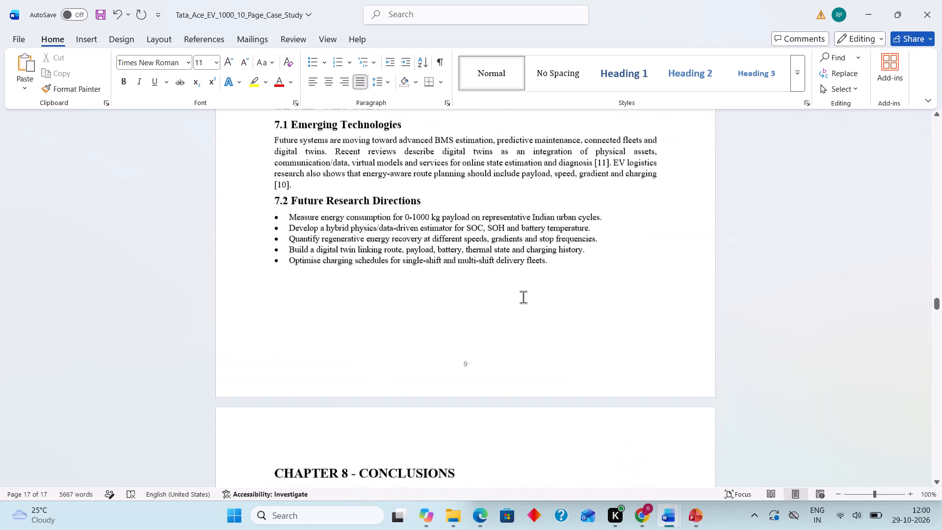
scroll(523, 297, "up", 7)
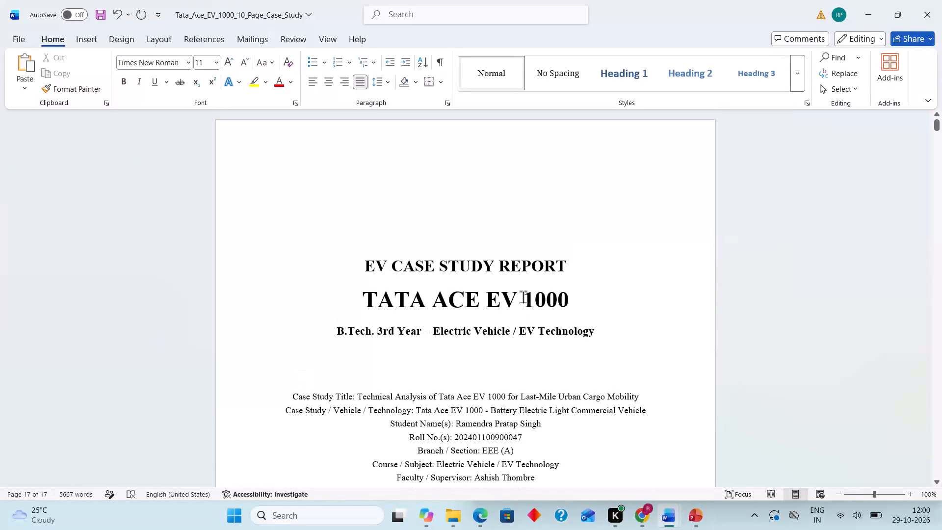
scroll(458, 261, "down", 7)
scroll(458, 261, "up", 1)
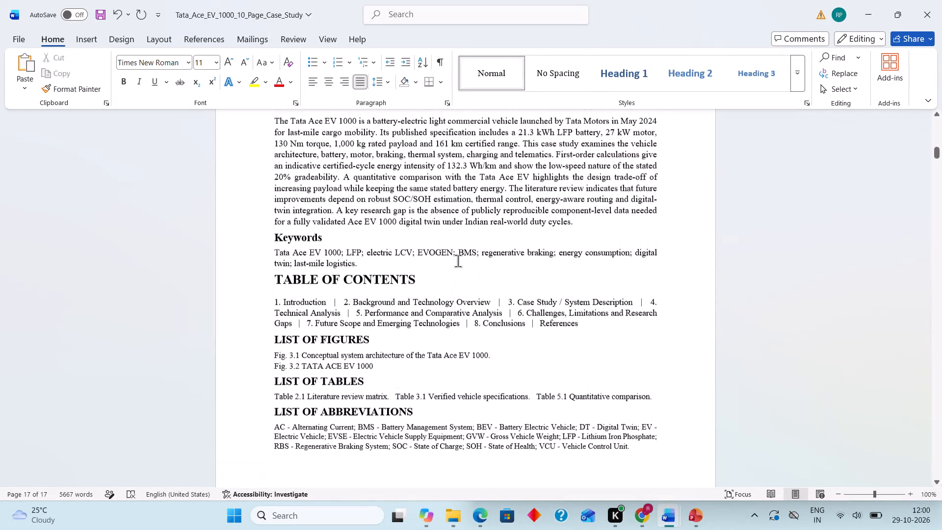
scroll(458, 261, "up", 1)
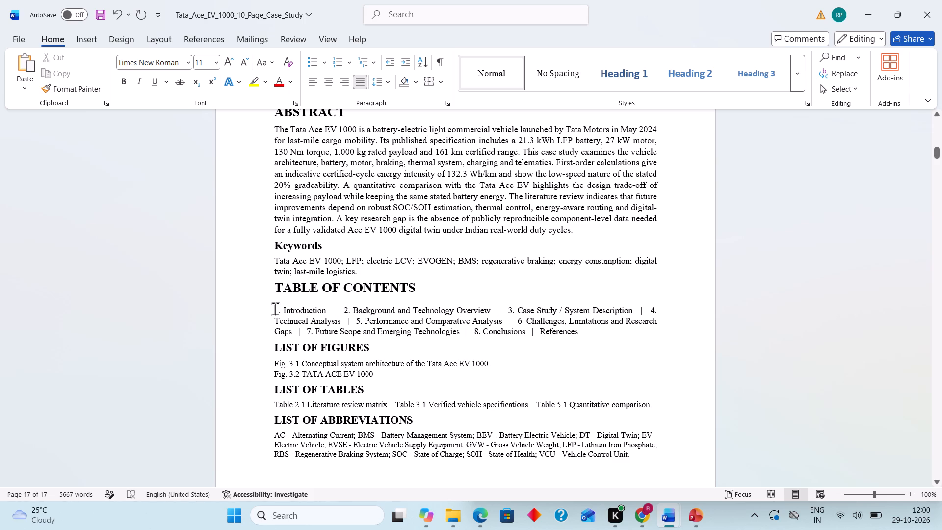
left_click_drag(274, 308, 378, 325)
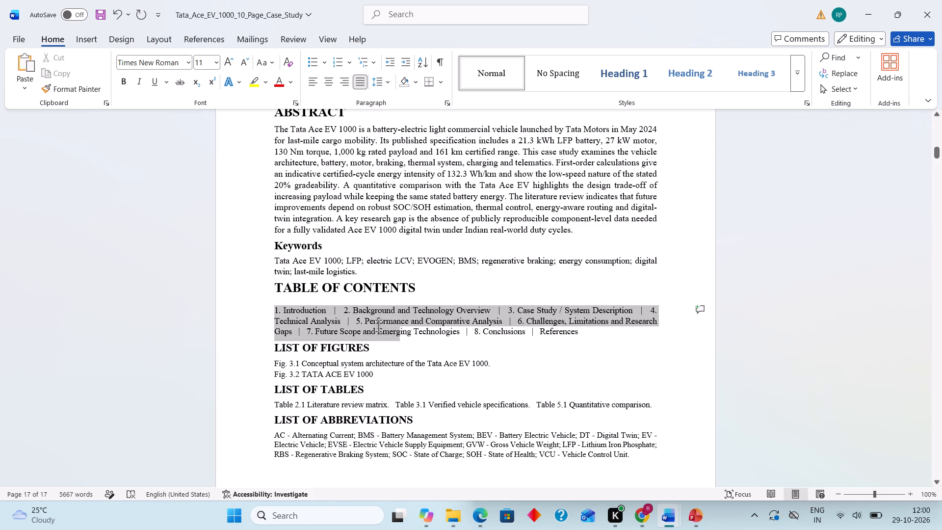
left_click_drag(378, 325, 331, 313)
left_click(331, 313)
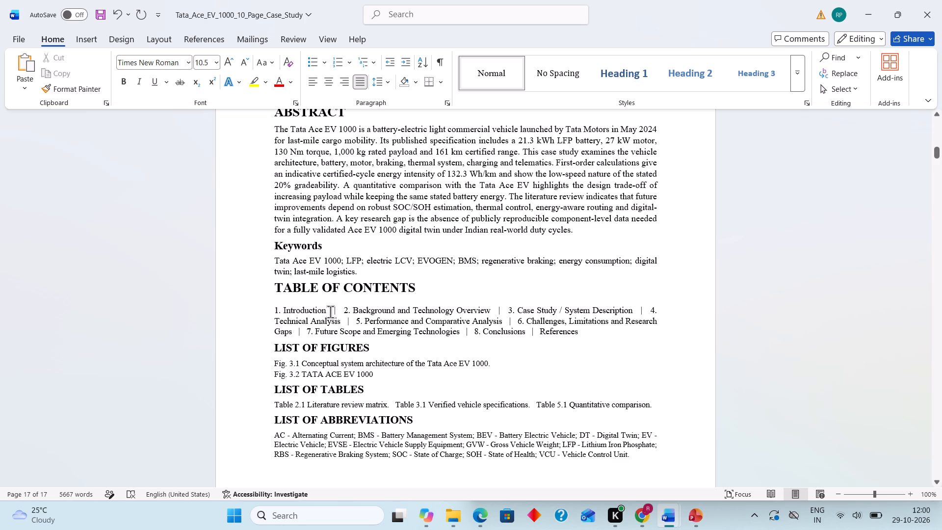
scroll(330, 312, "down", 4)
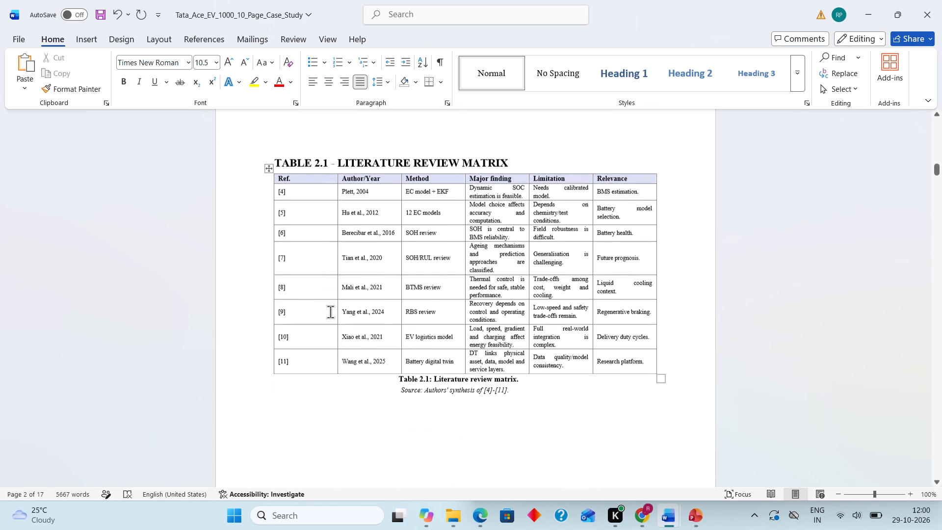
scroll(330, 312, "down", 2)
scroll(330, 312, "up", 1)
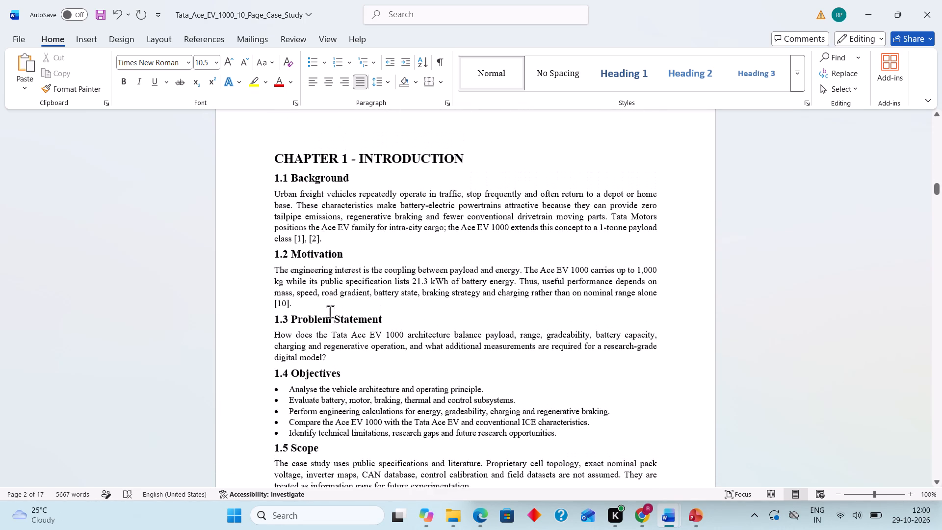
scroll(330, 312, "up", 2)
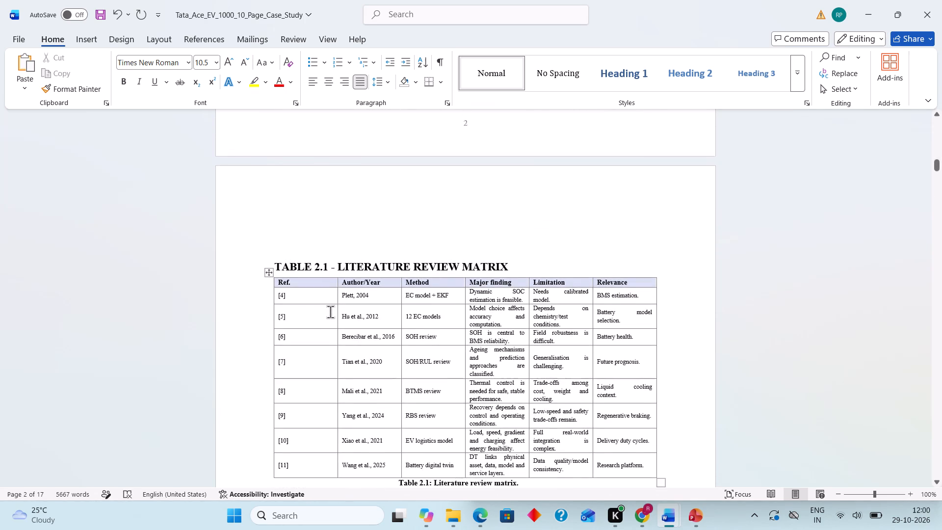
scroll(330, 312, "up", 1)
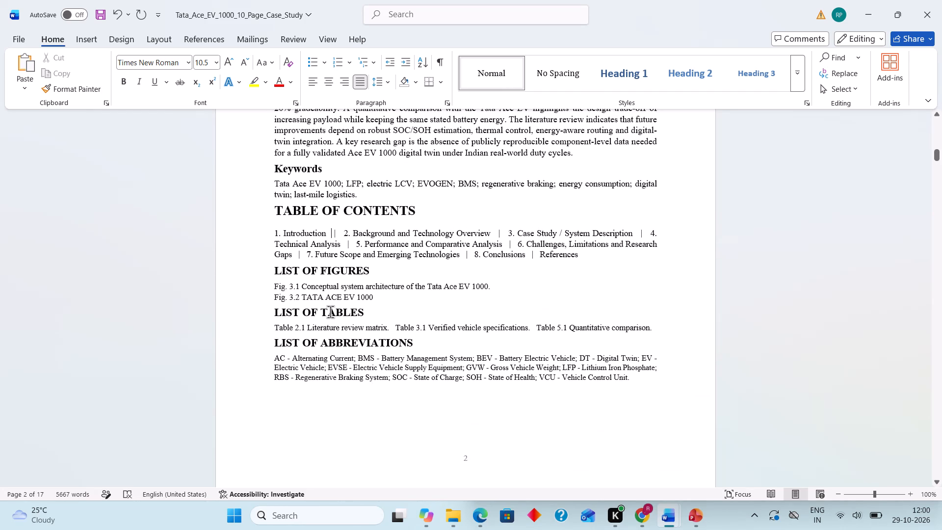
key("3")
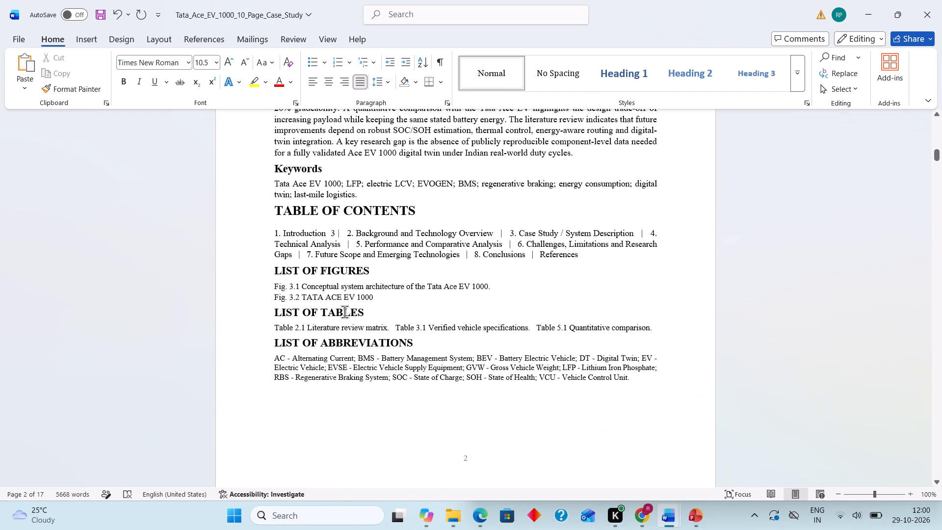
Look up where Chapter 2 starts and add page number 4 after Background and Technology Overview in the table of contents.
left_click(499, 234)
scroll(497, 237, "down", 7)
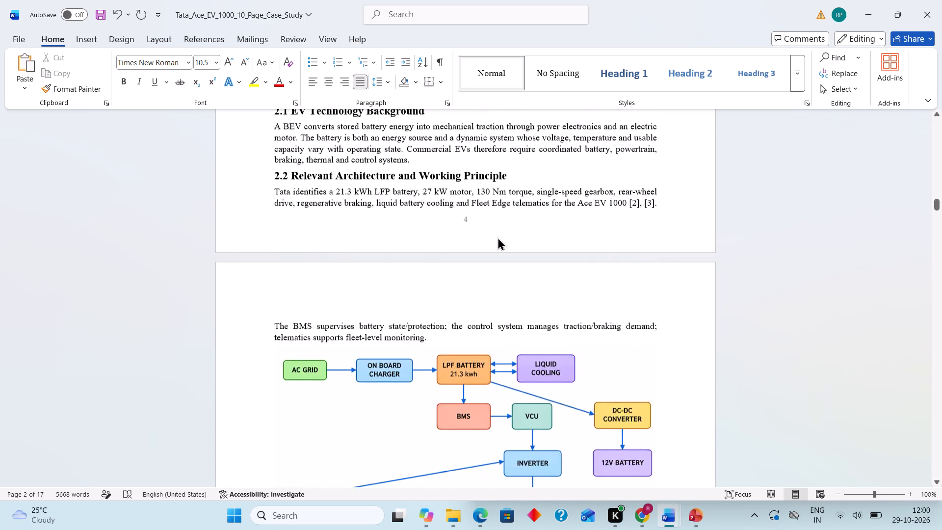
scroll(497, 237, "up", 1)
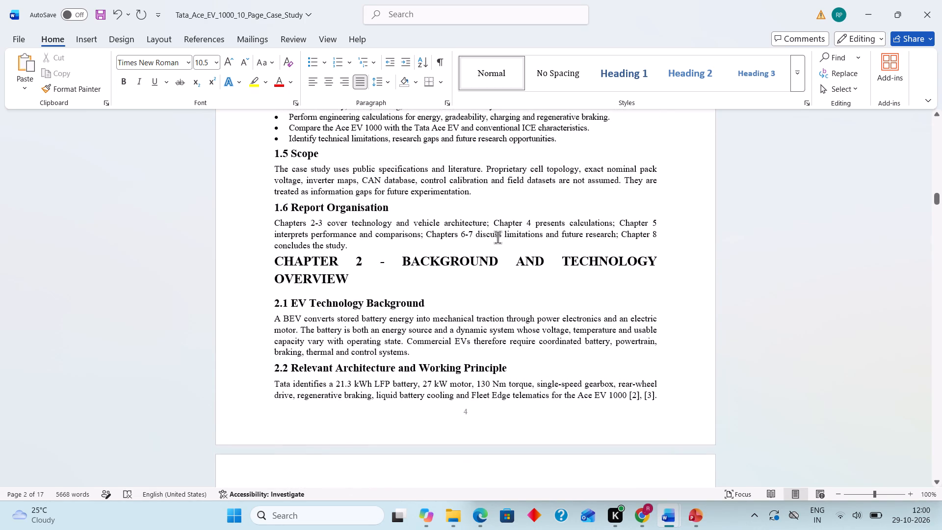
scroll(497, 237, "up", 2)
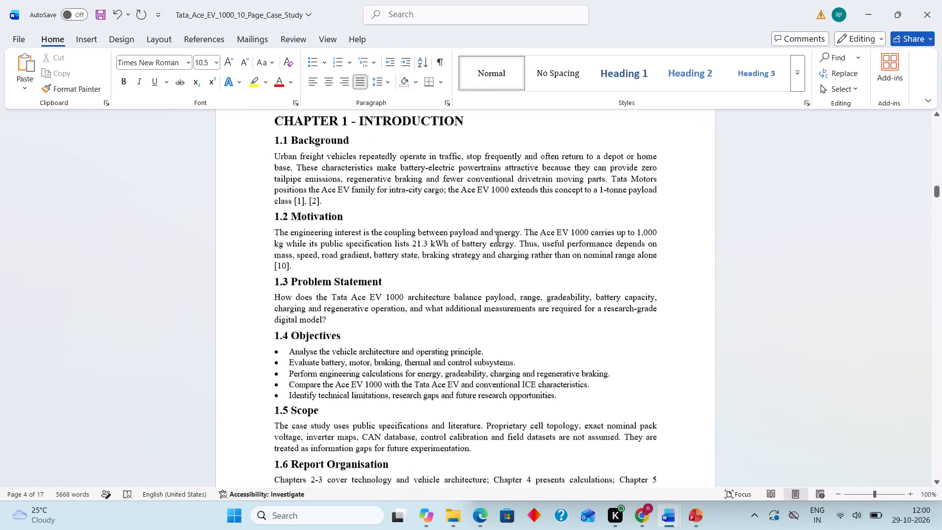
scroll(497, 237, "up", 1)
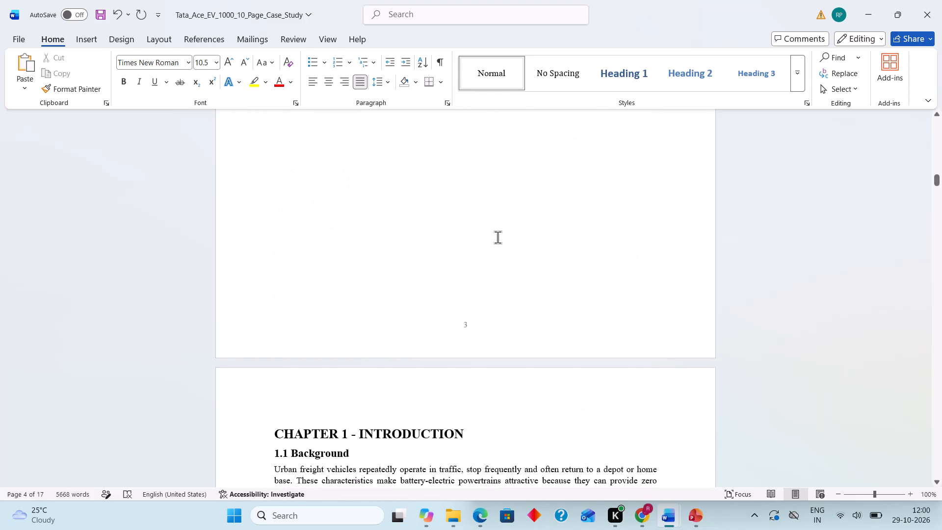
scroll(497, 237, "up", 5)
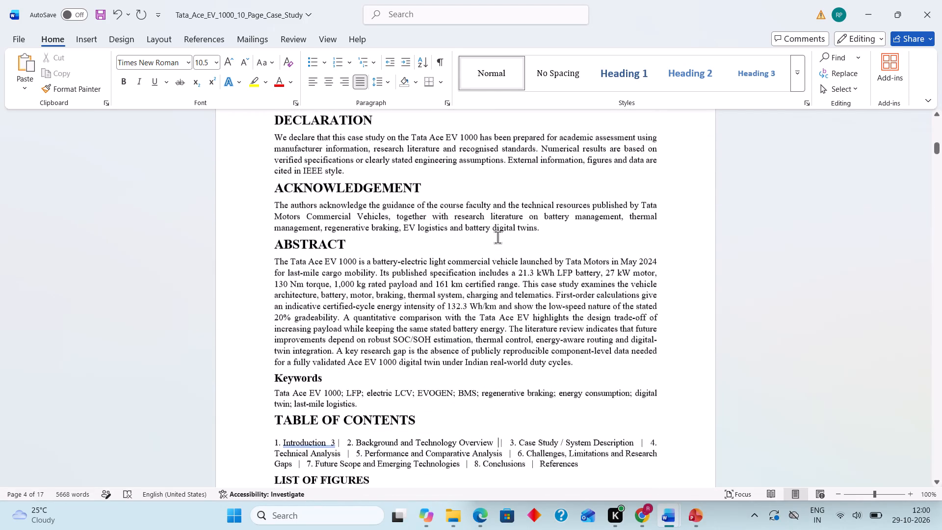
key("4")
Correct the page number of the Introduction entry in the table of contents to 4.
left_click(336, 441)
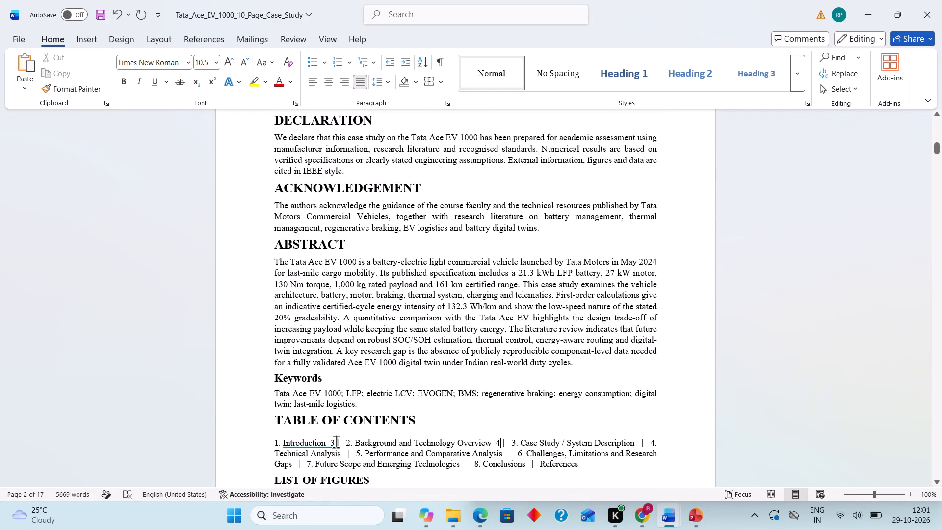
key("BackSpace")
key("4")
Look up the page of Chapter 3 and add page number 6 after Case Study / System Description in the table of contents.
scroll(630, 445, "down", 3)
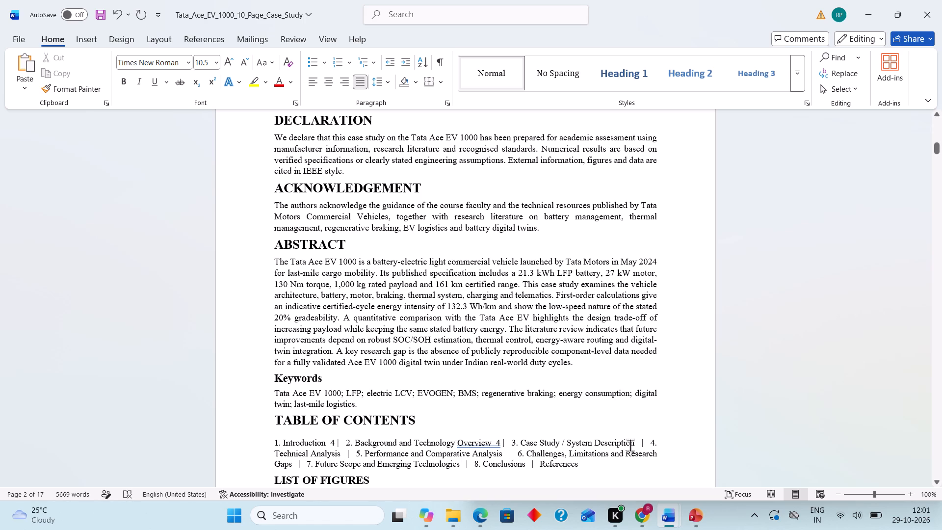
scroll(630, 445, "down", 8)
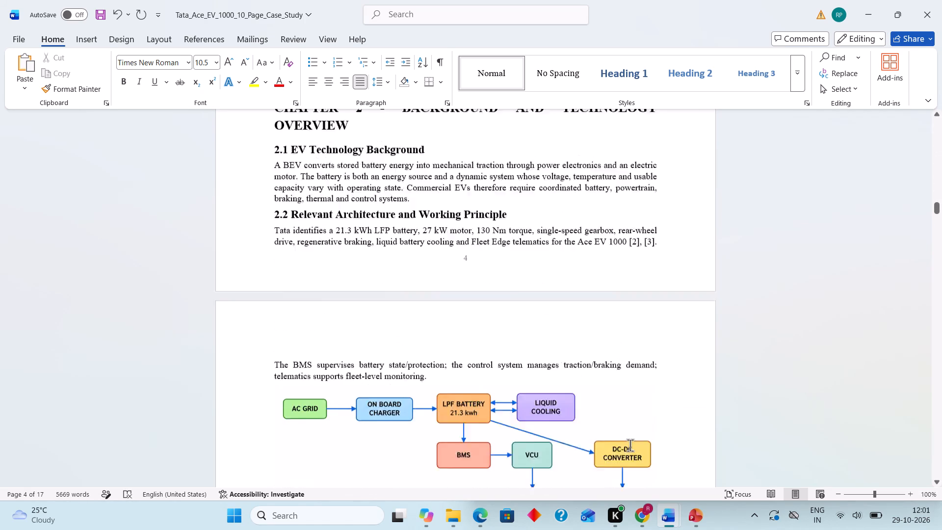
scroll(630, 445, "down", 4)
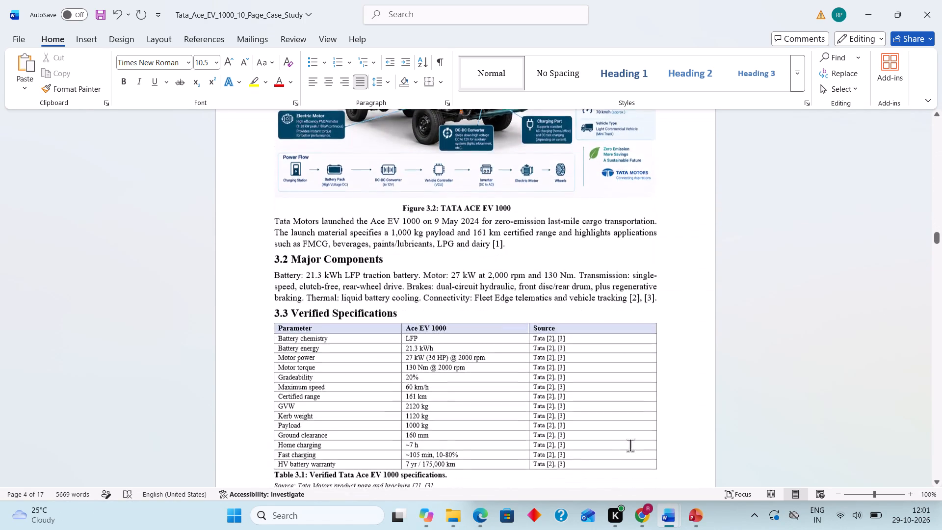
scroll(630, 445, "down", 1)
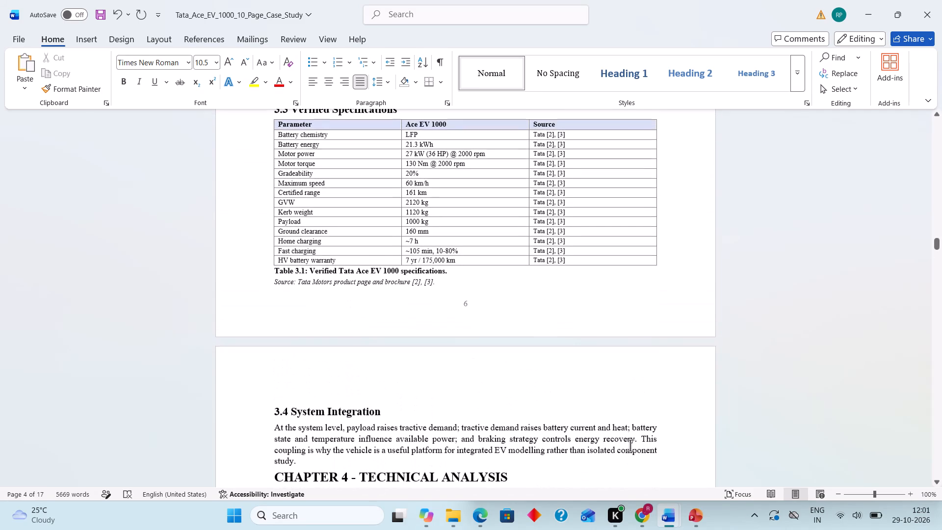
scroll(630, 445, "up", 20)
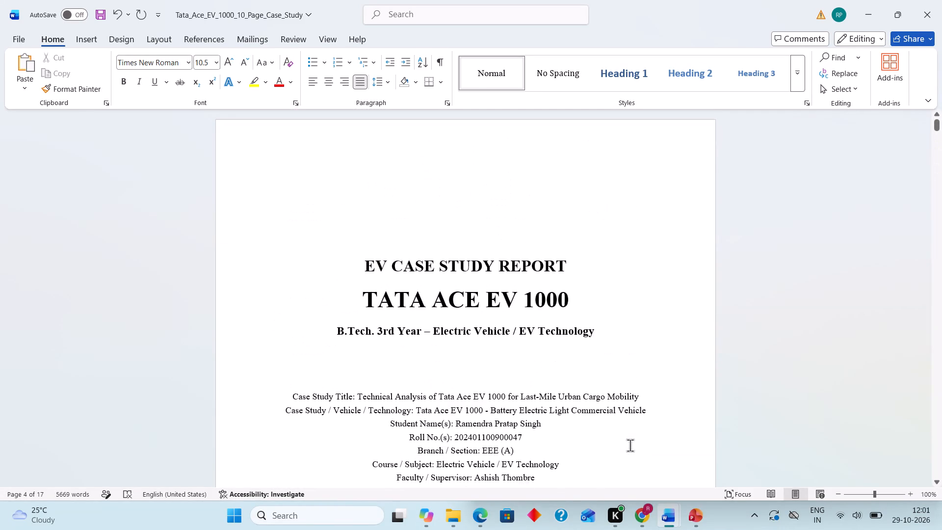
scroll(630, 445, "down", 4)
scroll(630, 445, "up", 1)
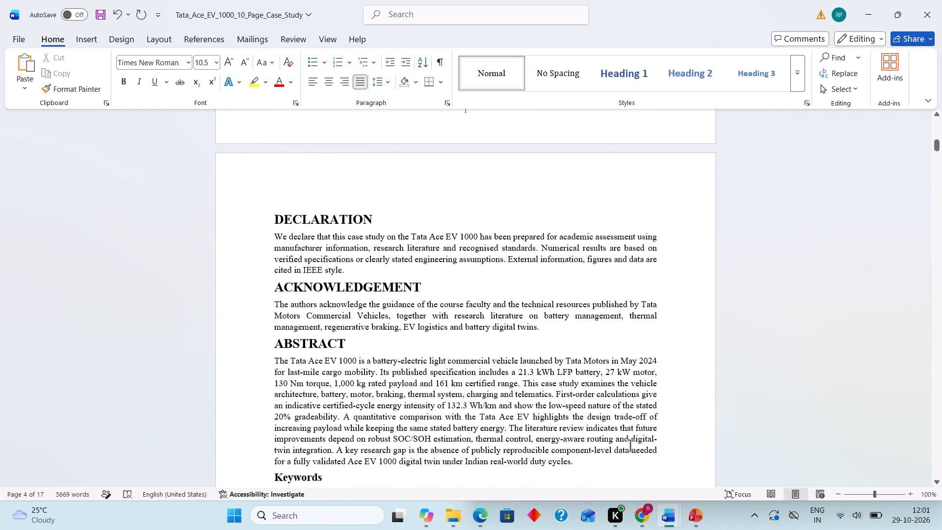
scroll(630, 445, "up", 2)
scroll(630, 445, "down", 1)
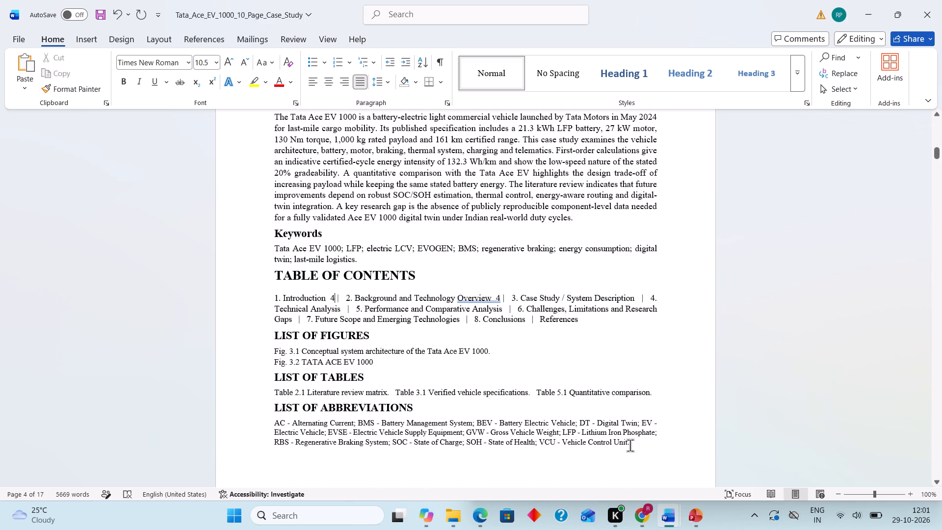
left_click(641, 302)
key("6")
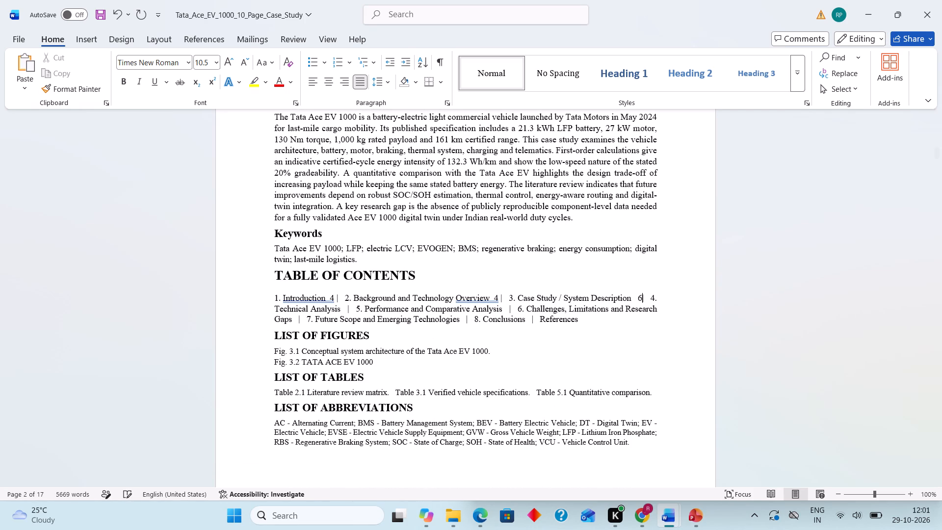
Look up the page of Chapter 4 and add page number 7 after Technical Analysis in the table of contents.
scroll(563, 315, "down", 7)
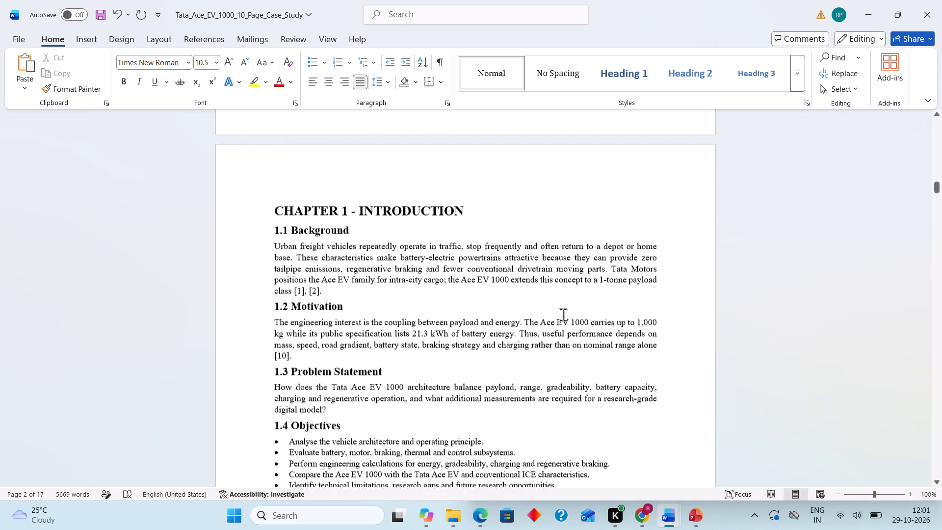
scroll(563, 315, "down", 9)
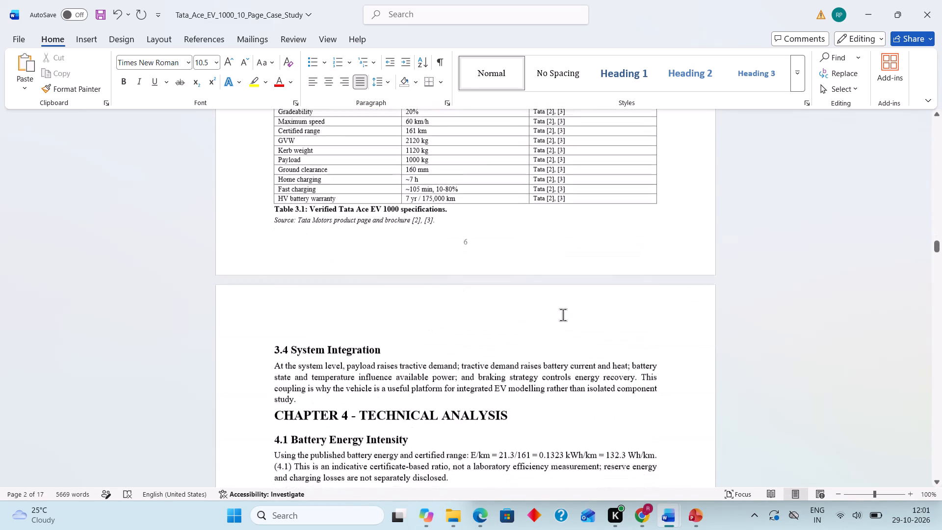
scroll(563, 315, "down", 2)
scroll(563, 315, "up", 2)
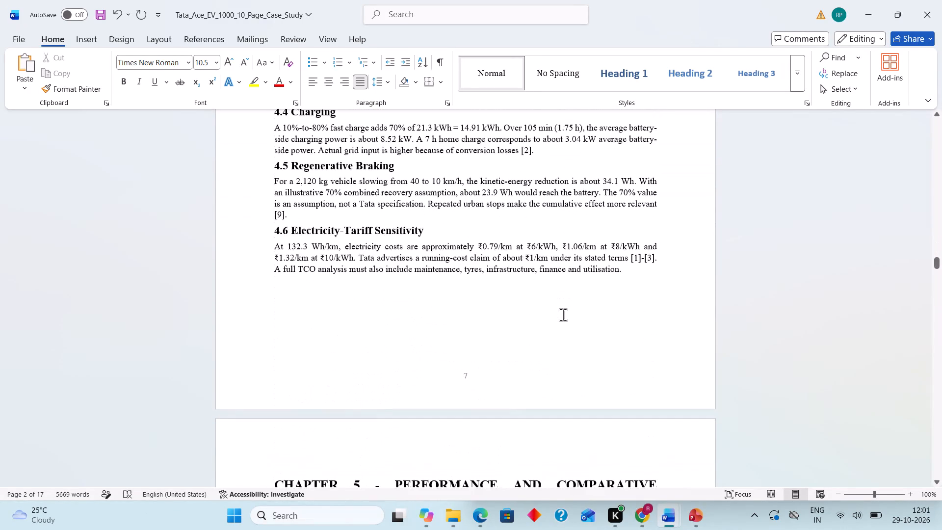
scroll(563, 315, "up", 7)
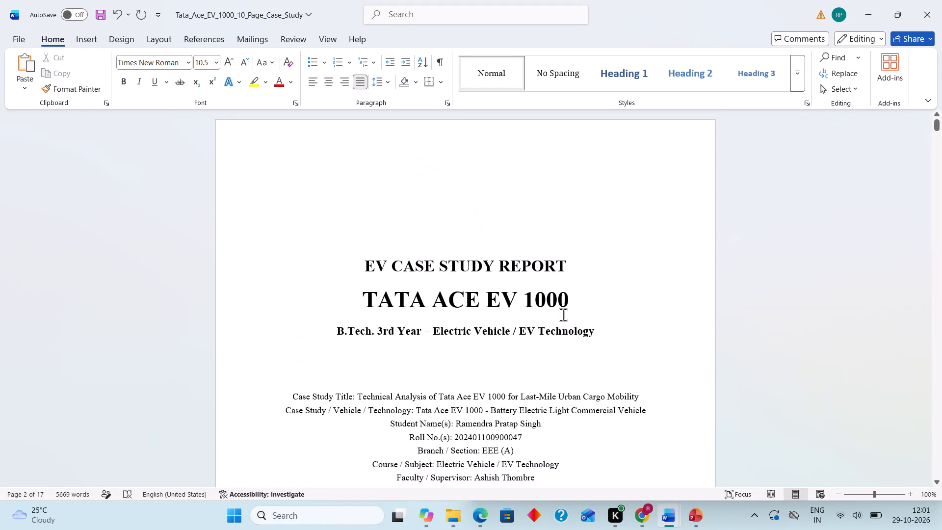
scroll(563, 315, "down", 4)
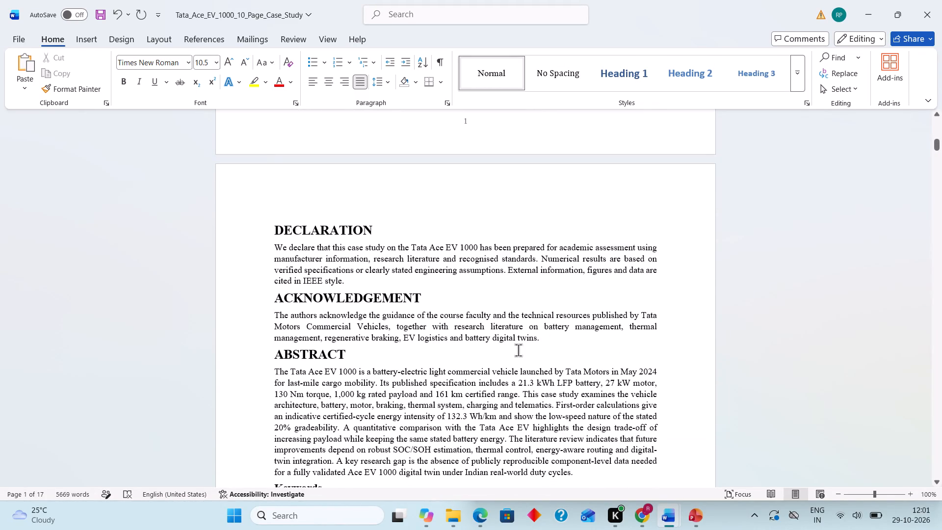
scroll(518, 350, "down", 3)
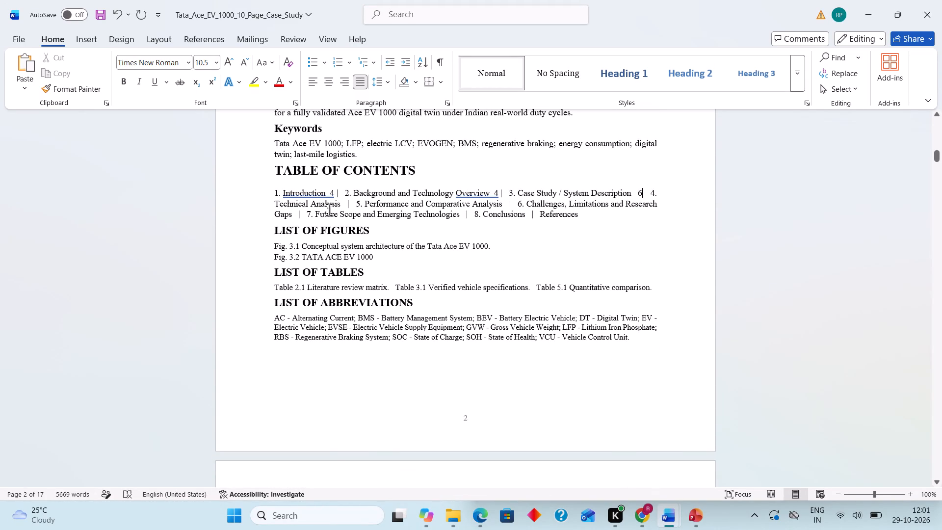
left_click(345, 204)
key("7")
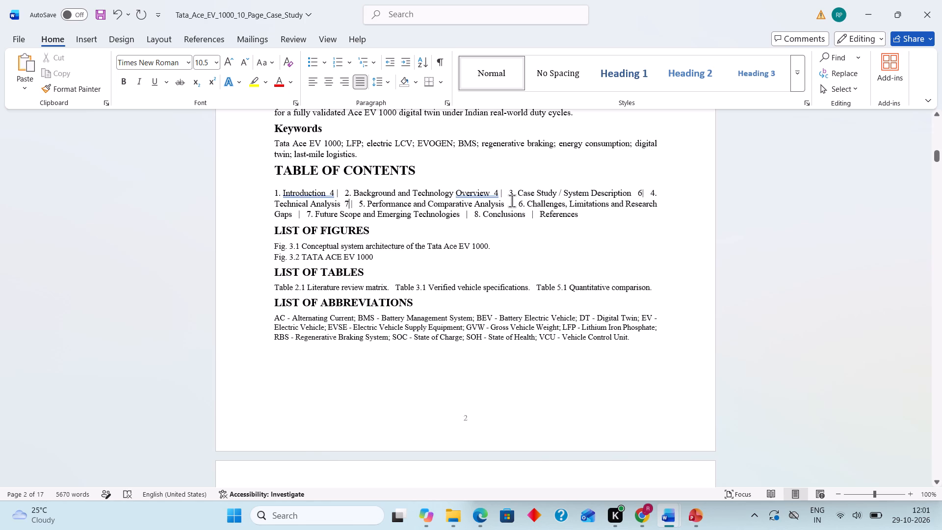
Look up the page of Chapter 5 and add page number 8 after Performance and Comparative Analysis in the table of contents.
left_click(508, 204)
scroll(508, 204, "down", 10)
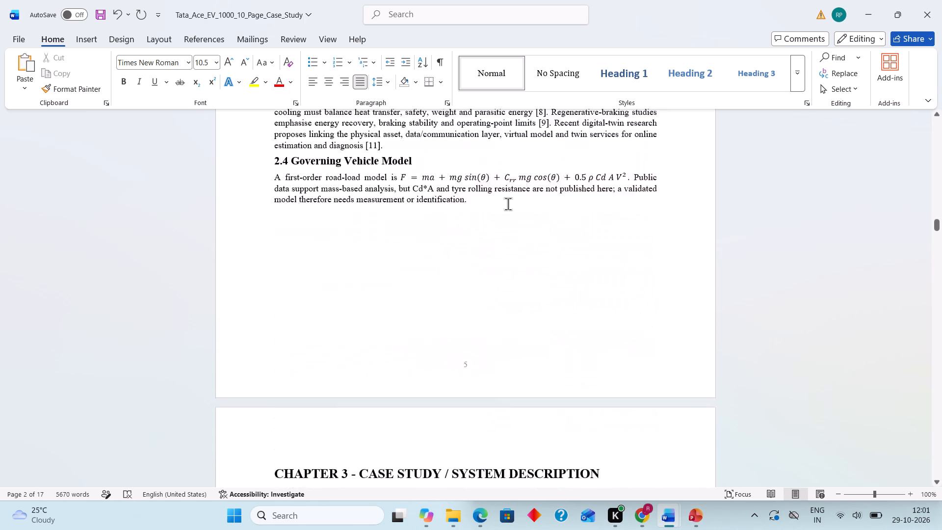
scroll(508, 204, "down", 3)
scroll(508, 204, "right", 1)
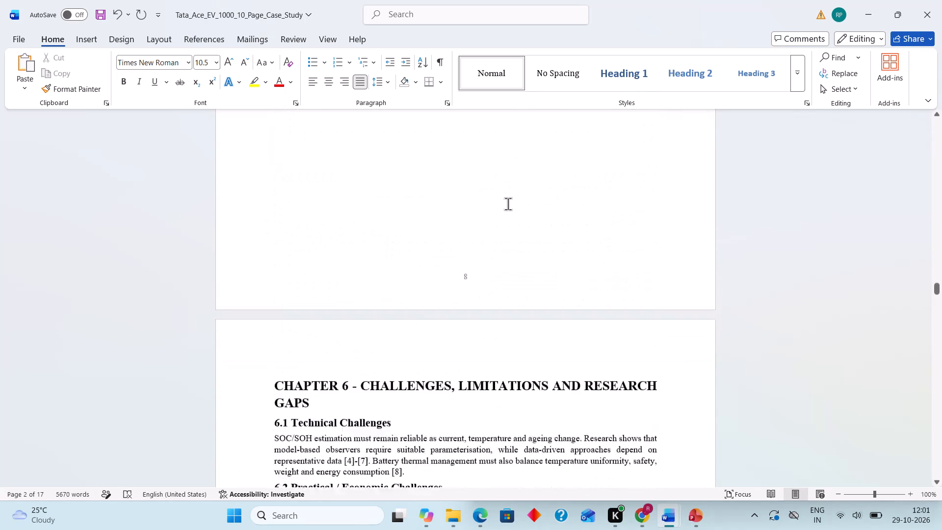
scroll(508, 204, "right", 2)
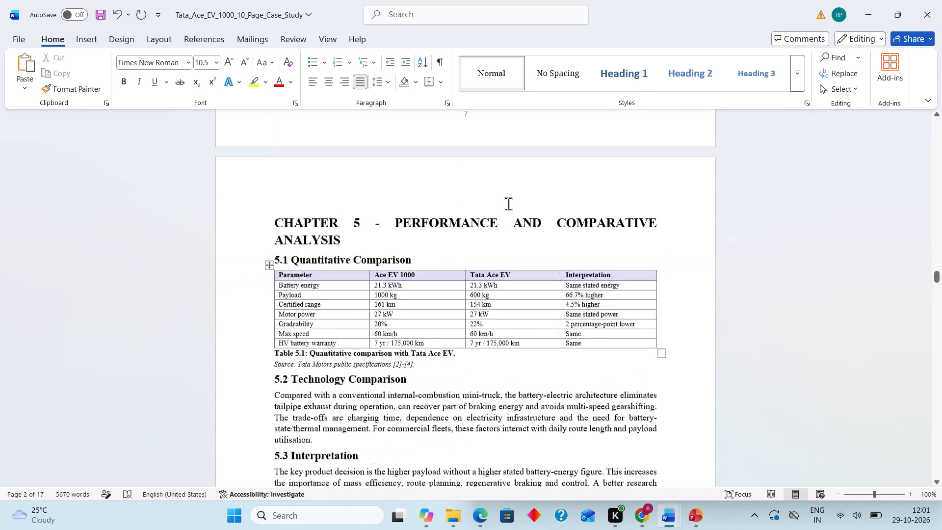
scroll(508, 204, "right", 1)
scroll(508, 204, "up", 1)
scroll(508, 204, "right", 1)
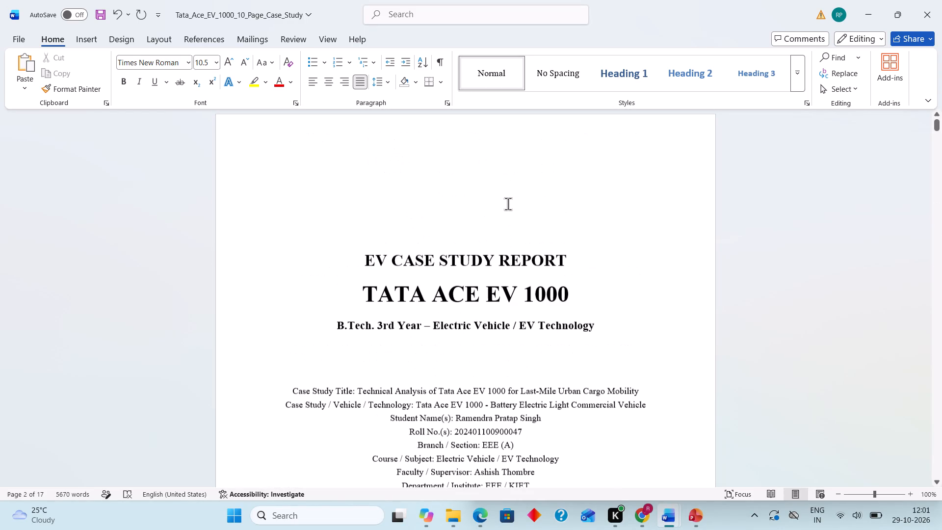
scroll(481, 246, "down", 4)
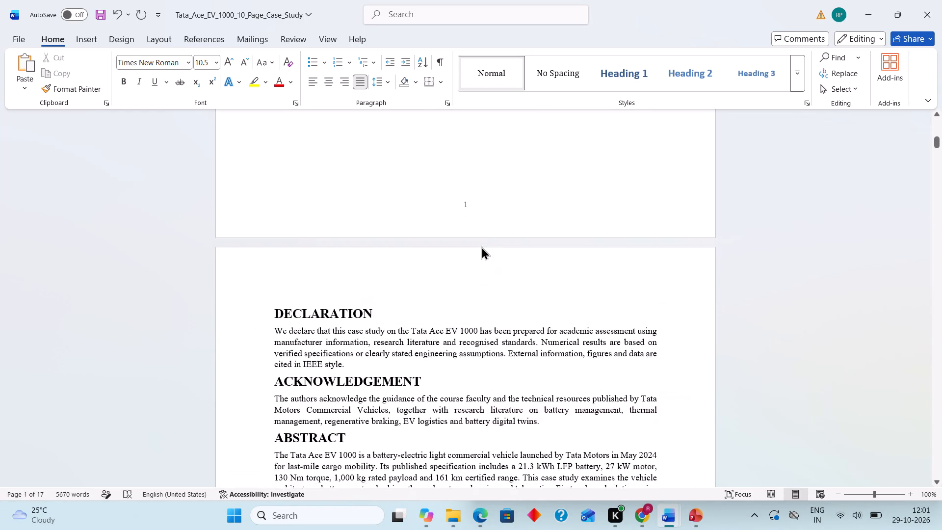
scroll(481, 246, "down", 3)
scroll(480, 246, "up", 1)
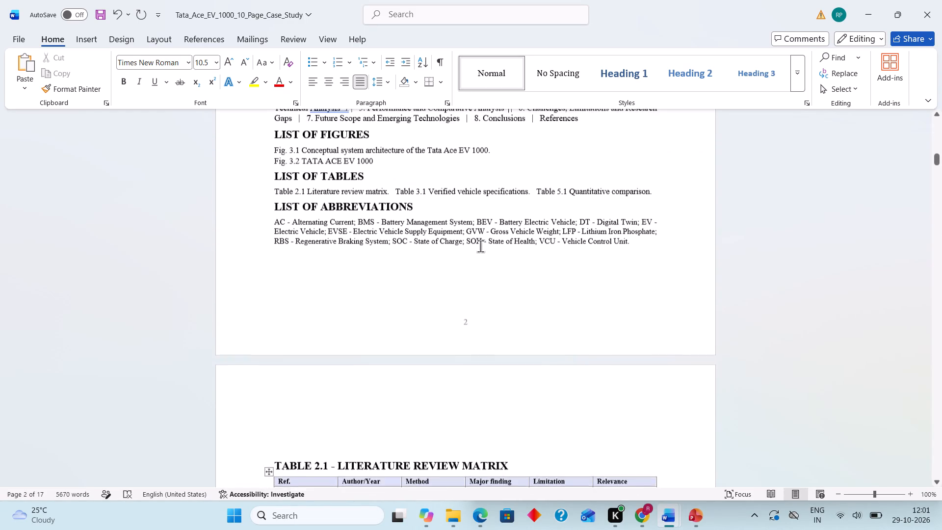
scroll(480, 246, "up", 1)
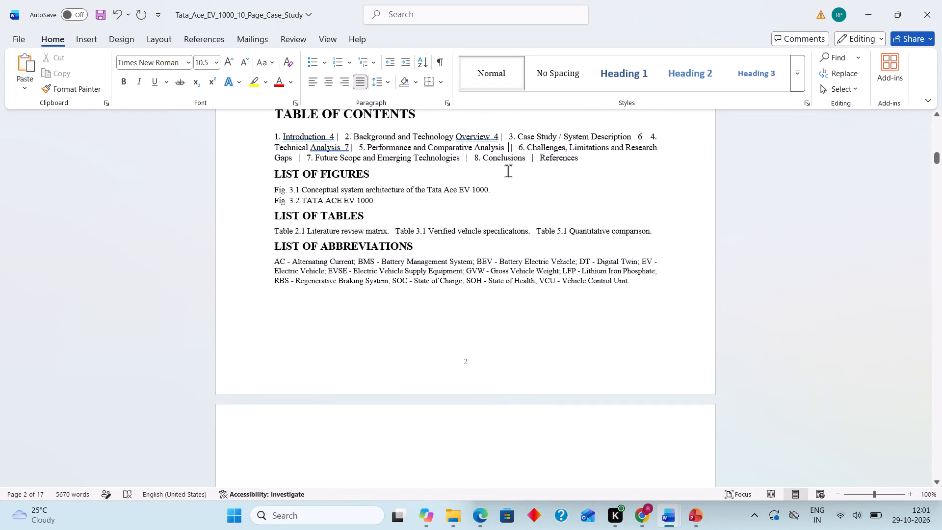
key("8")
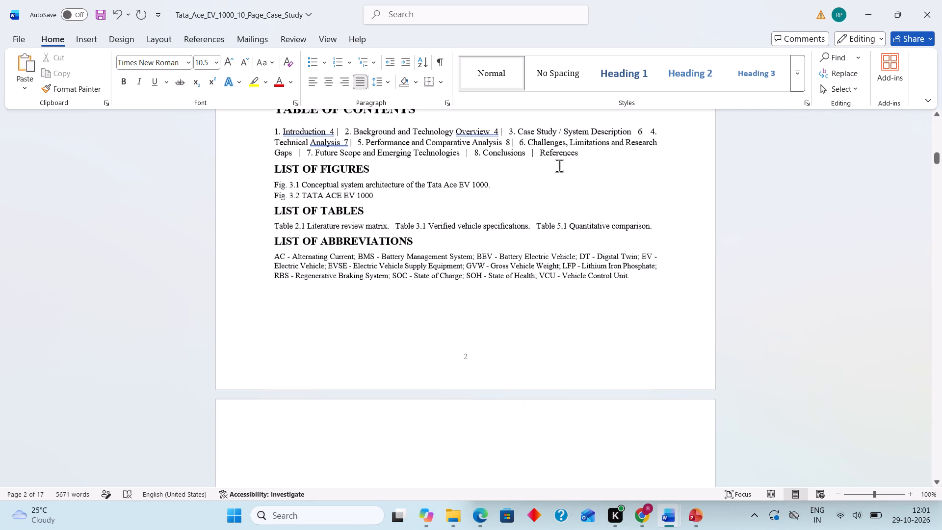
Look up the starting pages of Chapters 6 to 8 and add page number 9 after Challenges, Limitations and Research Gaps in the table of contents.
left_click(294, 147)
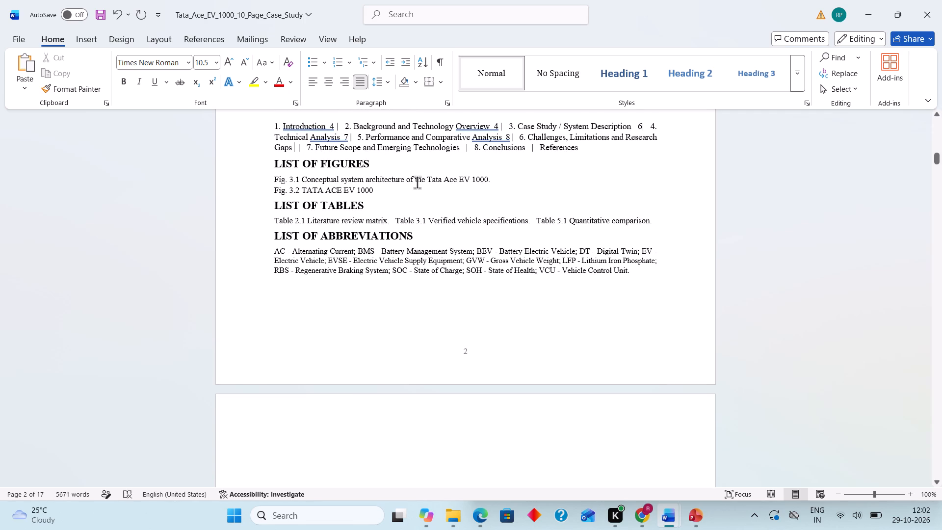
key("Right")
key("Right")
key("Left")
scroll(417, 182, "down", 1)
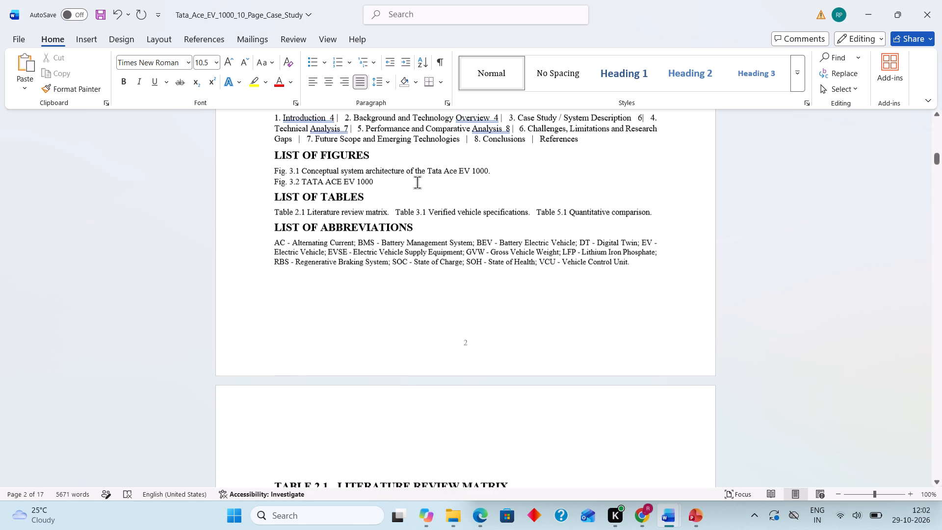
scroll(417, 182, "down", 9)
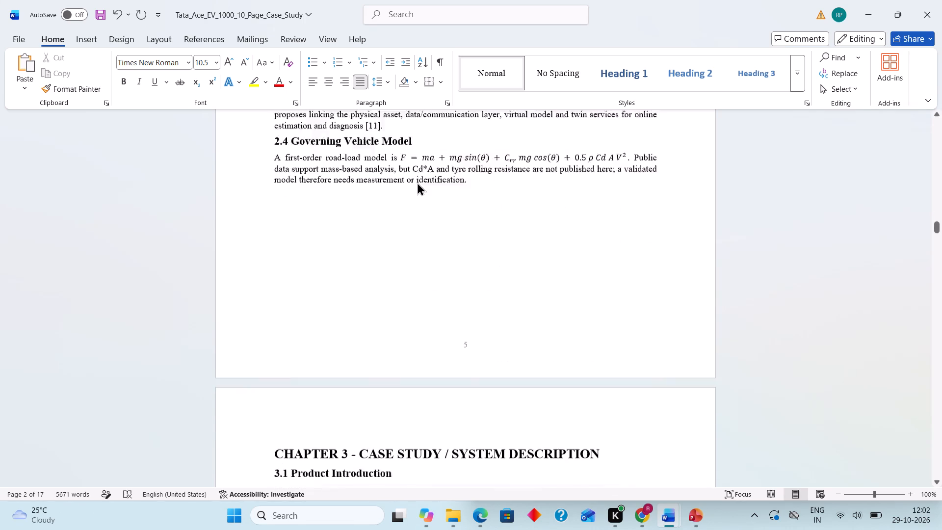
scroll(417, 182, "down", 6)
scroll(417, 182, "up", 2)
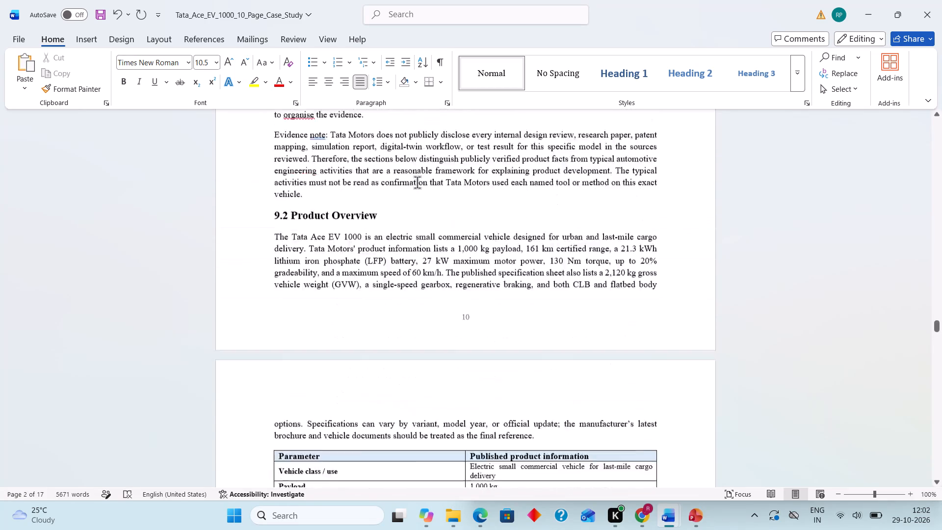
scroll(417, 182, "up", 5)
scroll(417, 182, "down", 1)
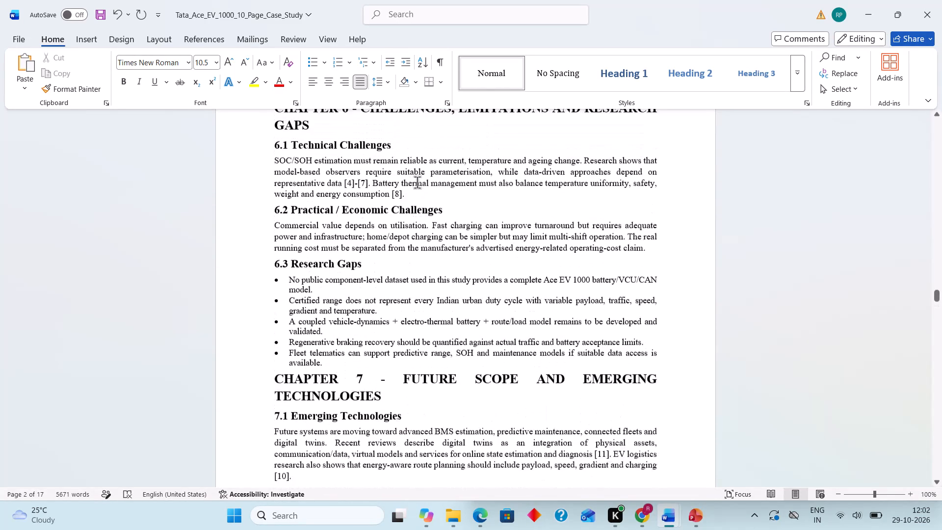
scroll(417, 182, "down", 1)
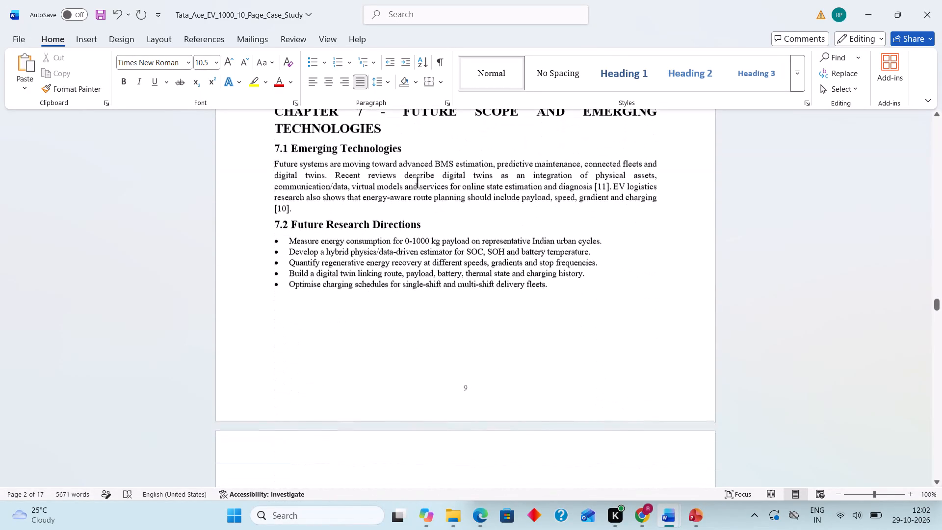
scroll(417, 182, "down", 3)
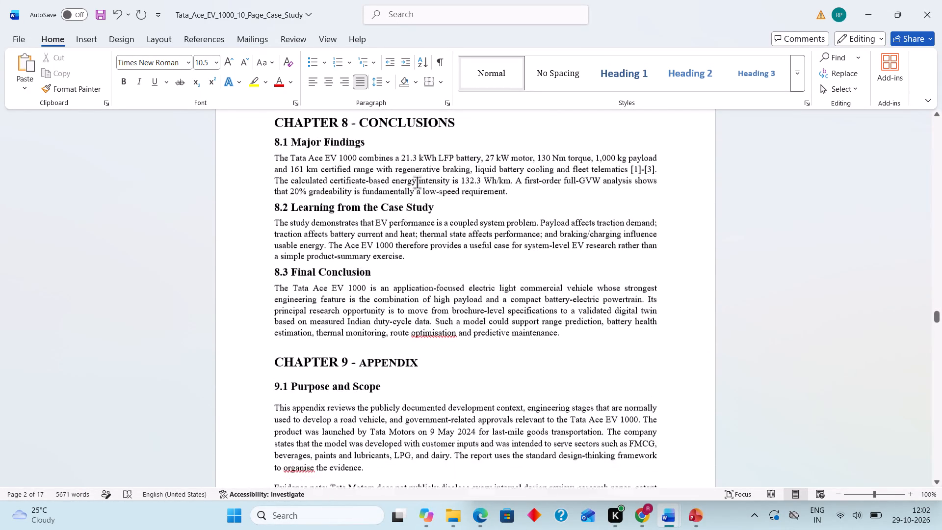
scroll(417, 182, "down", 1)
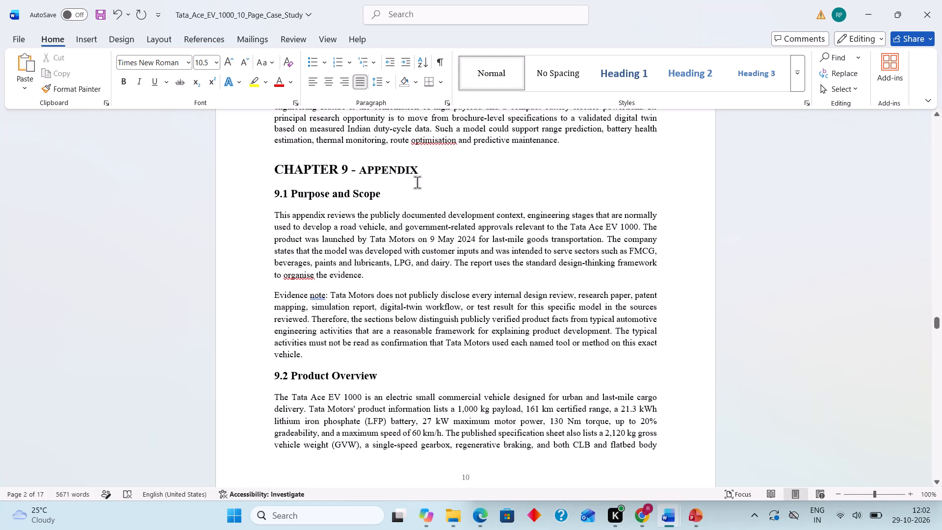
scroll(419, 182, "up", 6)
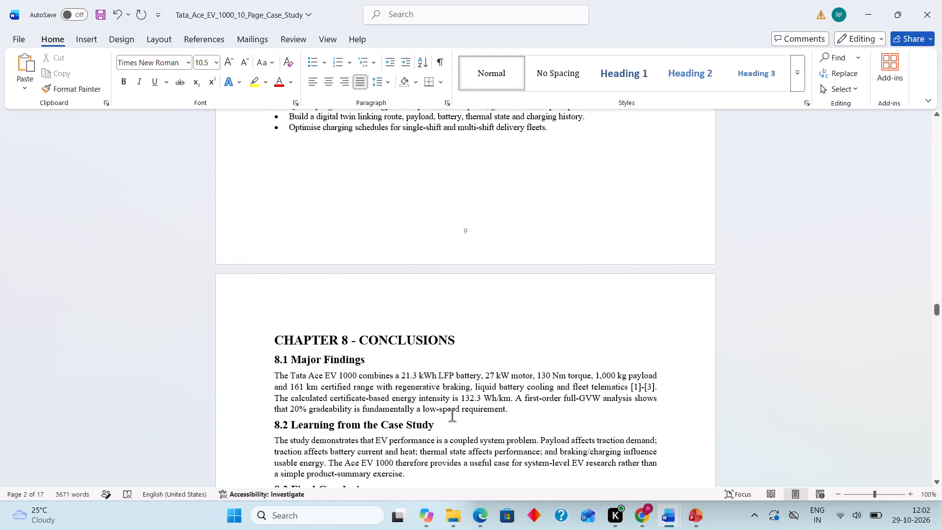
scroll(465, 349, "up", 13)
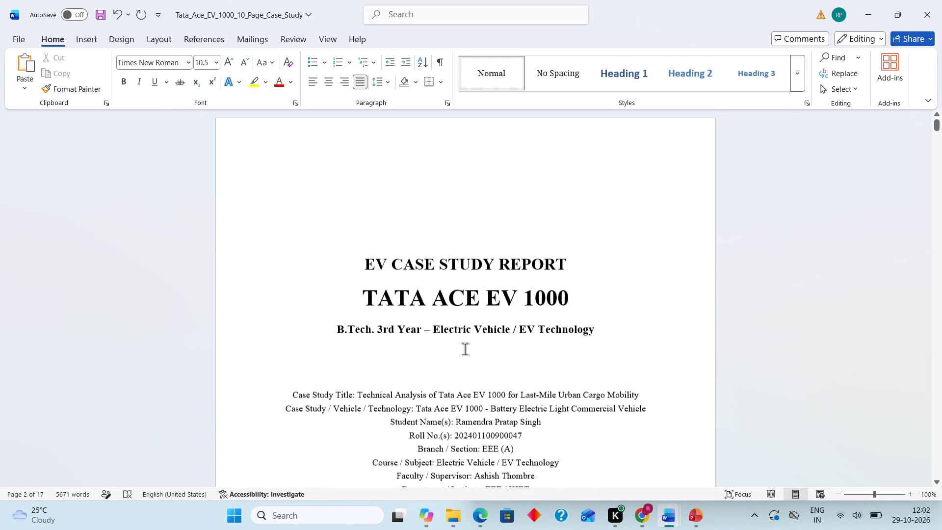
scroll(465, 349, "down", 4)
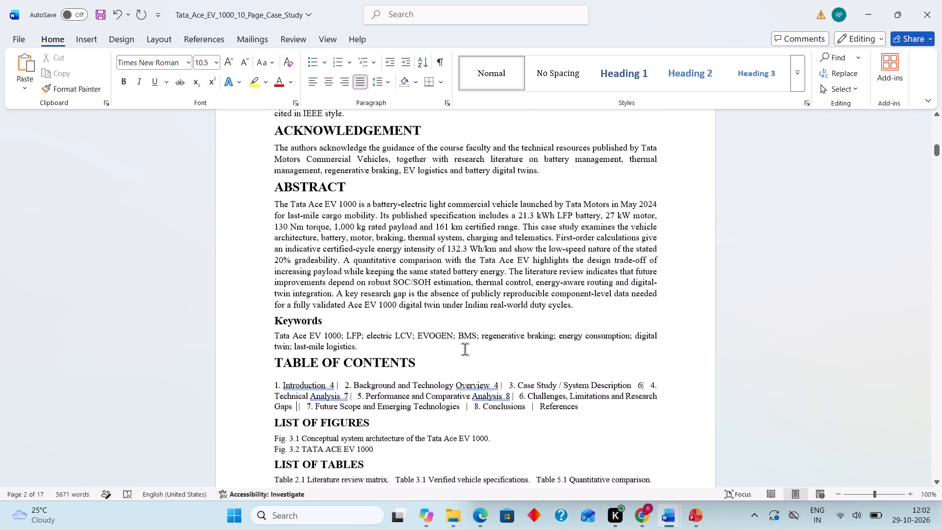
scroll(465, 349, "down", 1)
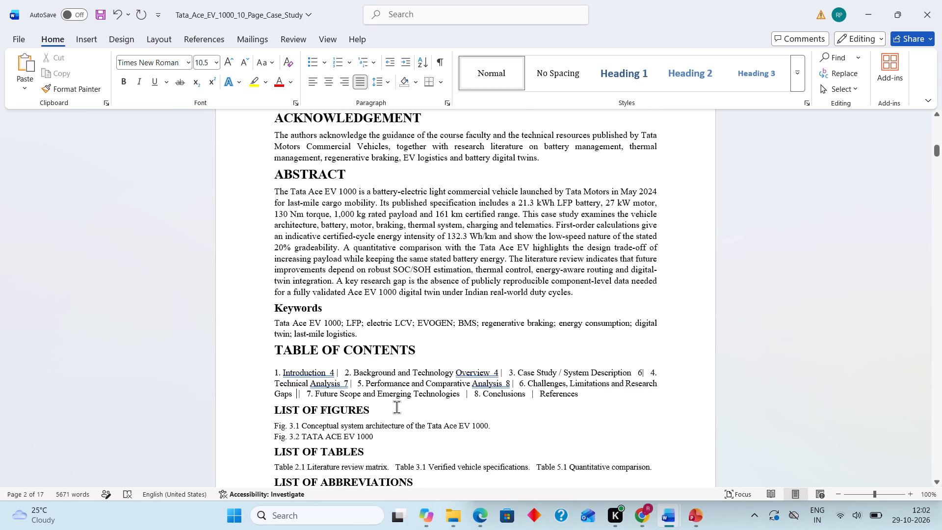
key("9")
Add page number 9 after Future Scope and Emerging Technologies and page number 10 after Conclusions in the table of contents.
left_click(467, 396)
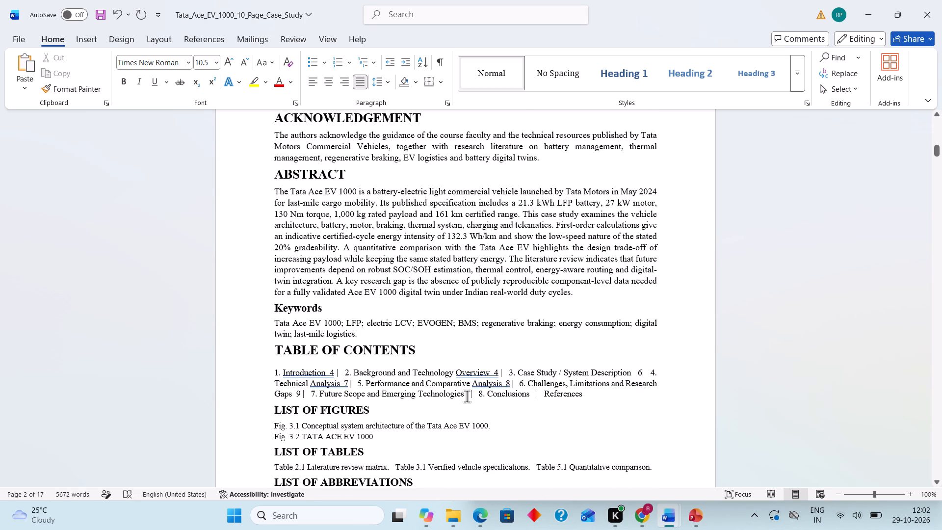
key("9")
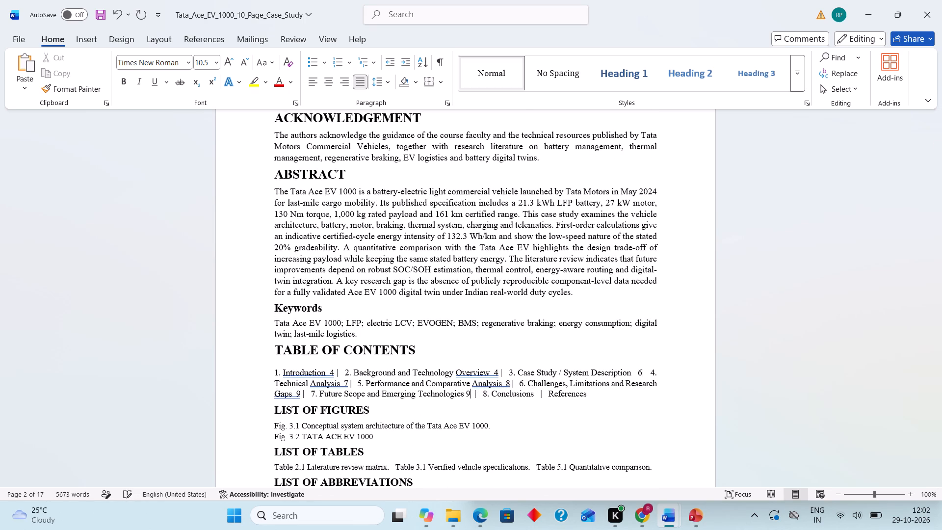
left_click(539, 398)
type("10")
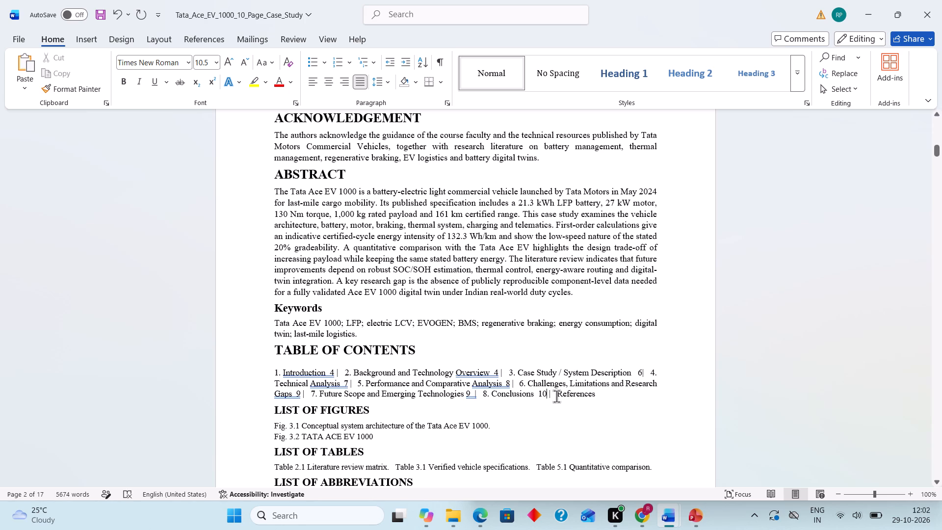
Insert the entry "9. Appendix" before References in the table of contents.
left_click(556, 396)
type("appendix")
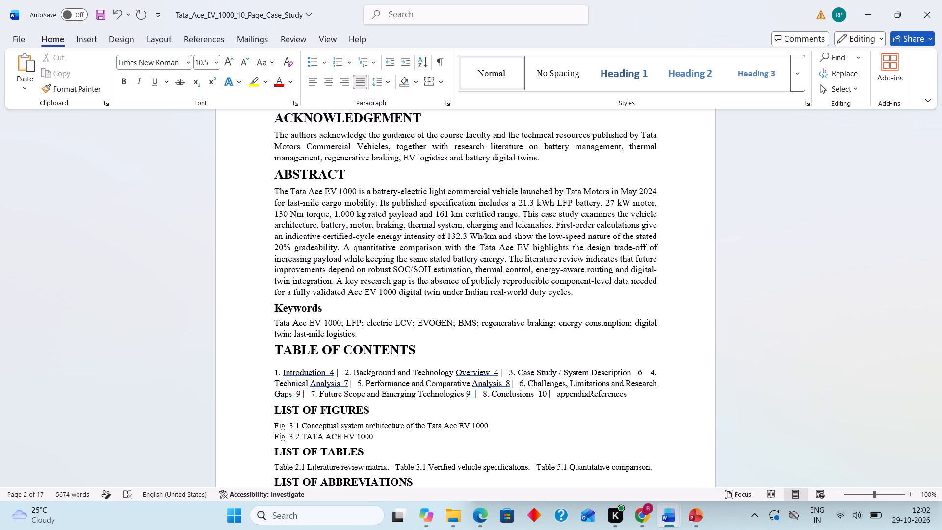
left_click(561, 397)
key("BackSpace")
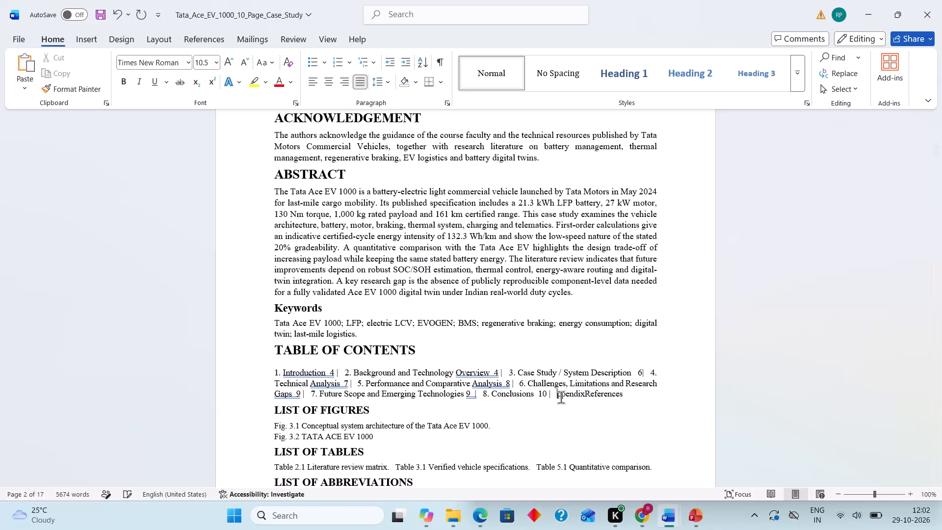
key("shift+a")
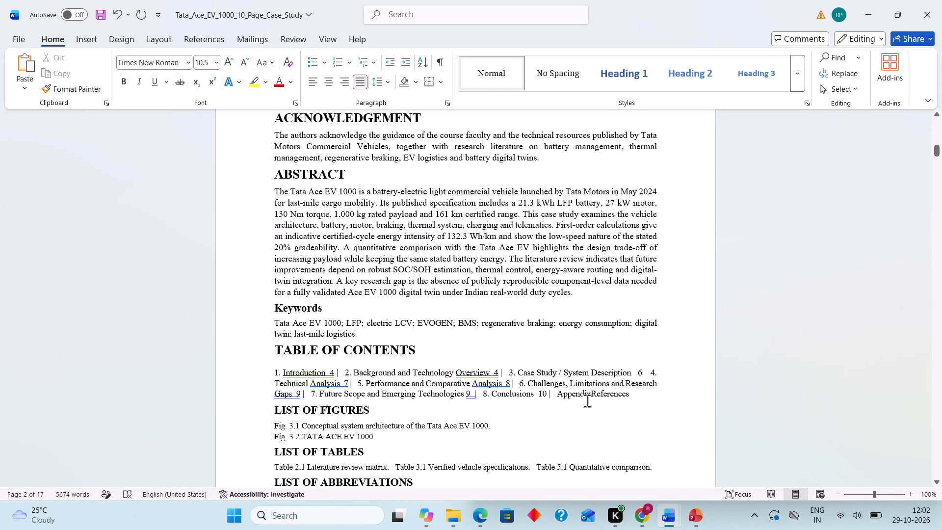
left_click(560, 395)
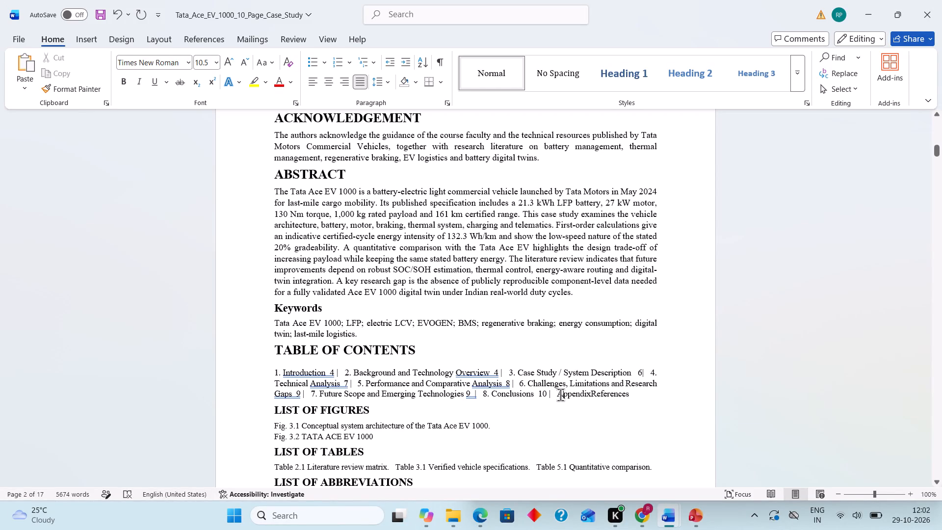
left_click(560, 394)
key("9")
type(".")
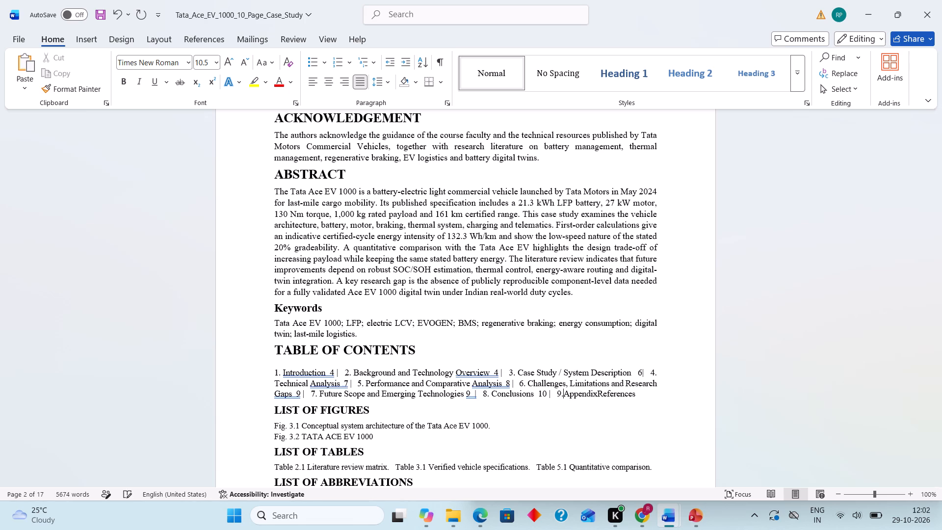
key("space")
Separate the Appendix entry from References with a spaced vertical bar in the table of contents.
left_click(600, 395)
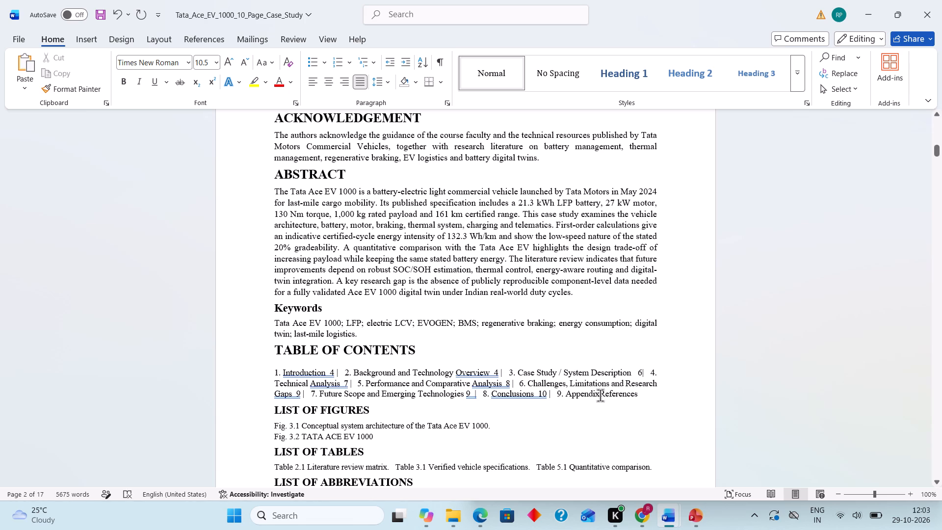
key("space")
key("backslash")
key("BackSpace")
key("shift+bar")
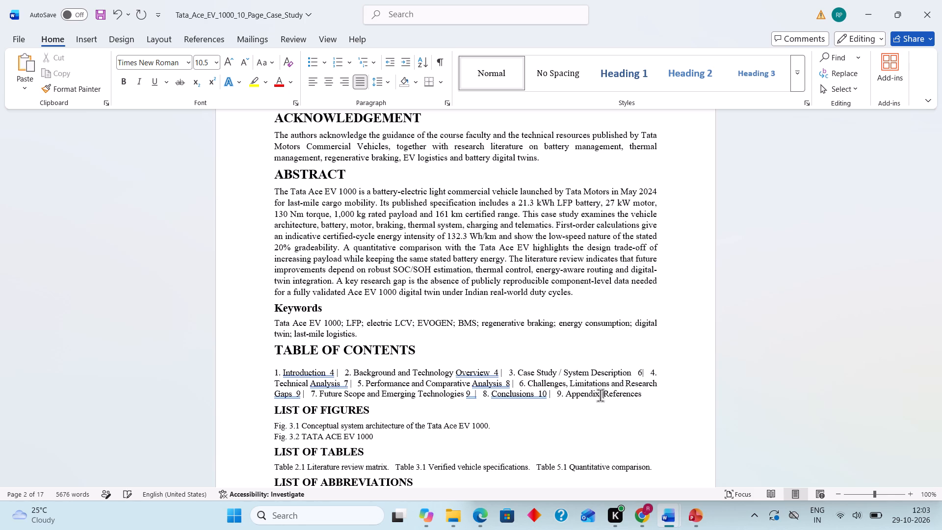
key("space")
Look up the page where the References section starts and add page number 17 after References in the table of contents.
left_click(648, 397)
scroll(648, 397, "down", 7)
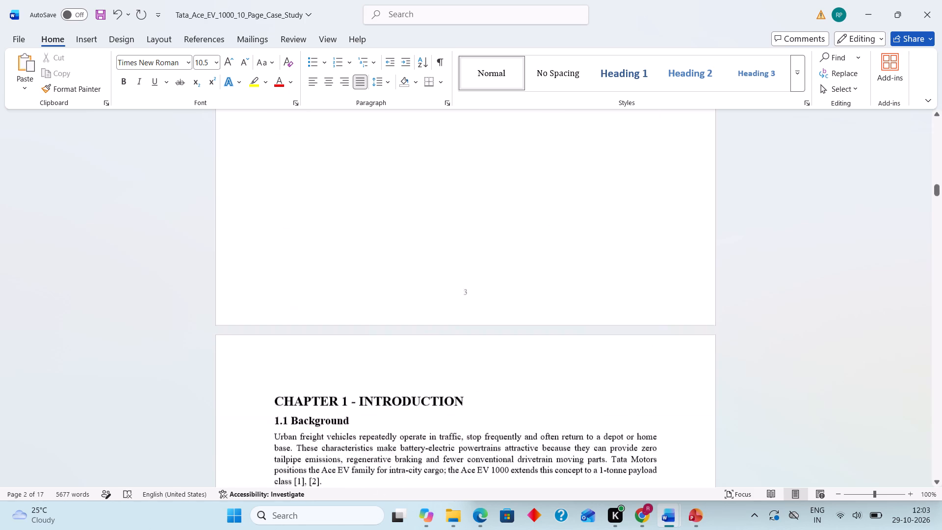
scroll(648, 397, "down", 15)
scroll(648, 397, "up", 2)
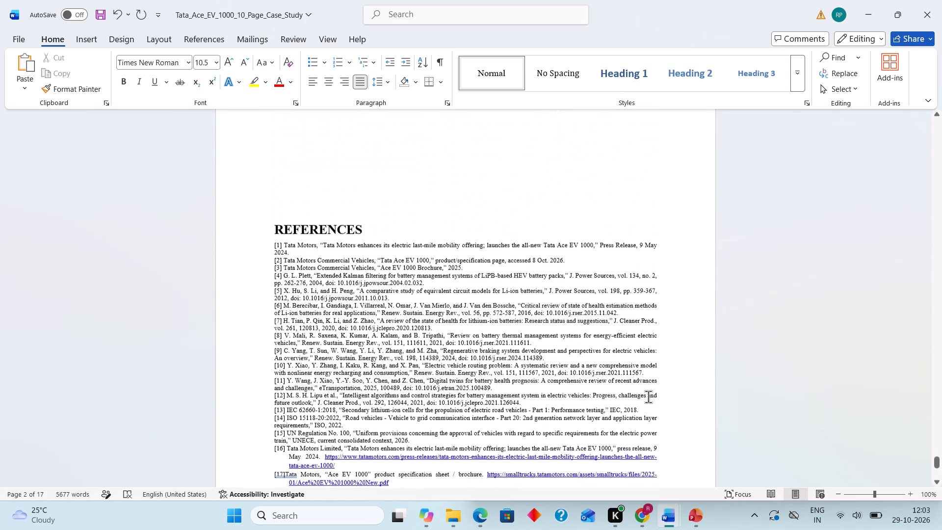
scroll(648, 397, "up", 6)
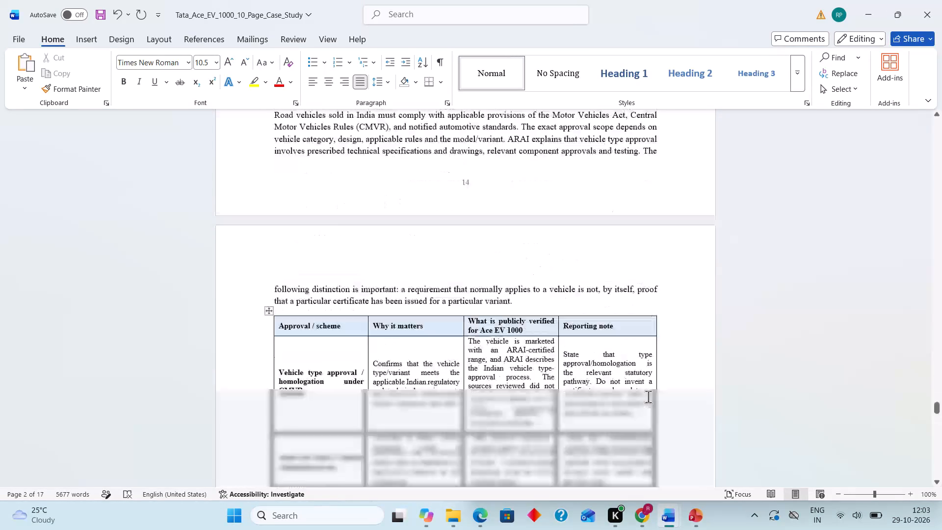
scroll(648, 397, "up", 18)
scroll(648, 397, "up", 6)
scroll(648, 397, "down", 1)
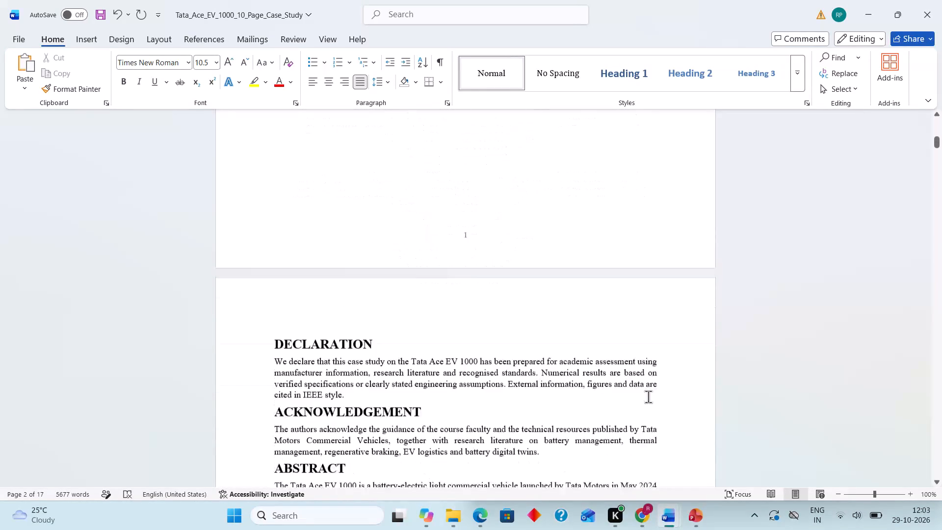
scroll(648, 397, "down", 3)
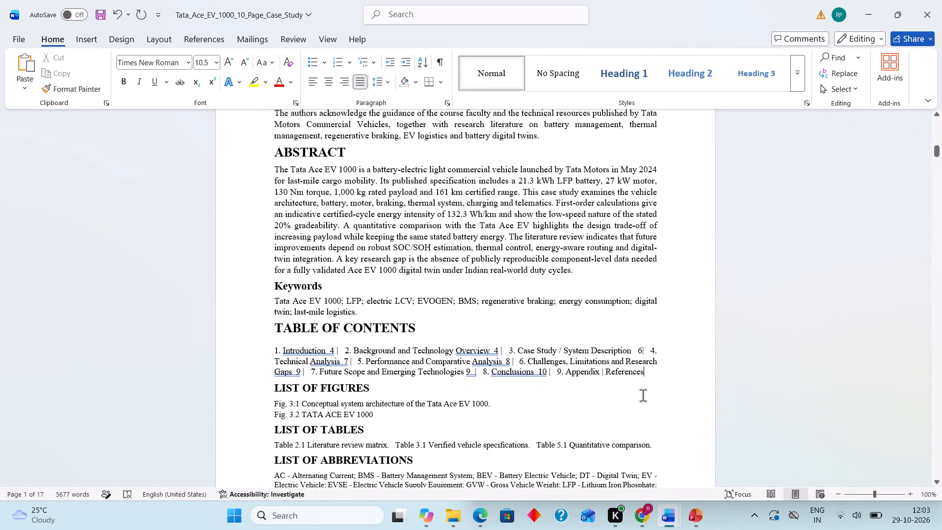
key("space")
type("17")
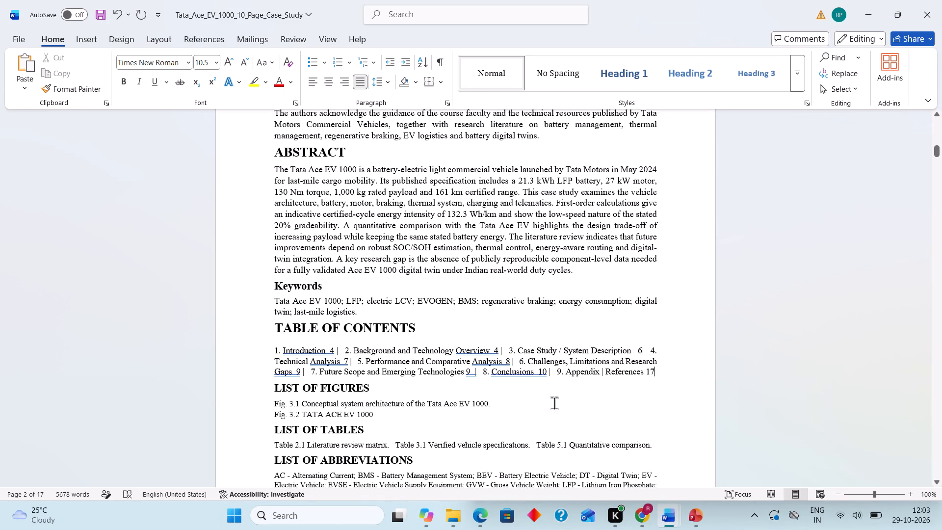
Copy all the table of contents entries and paste them into the prompt of the open ChatGPT image in Chrome.
scroll(554, 403, "down", 1)
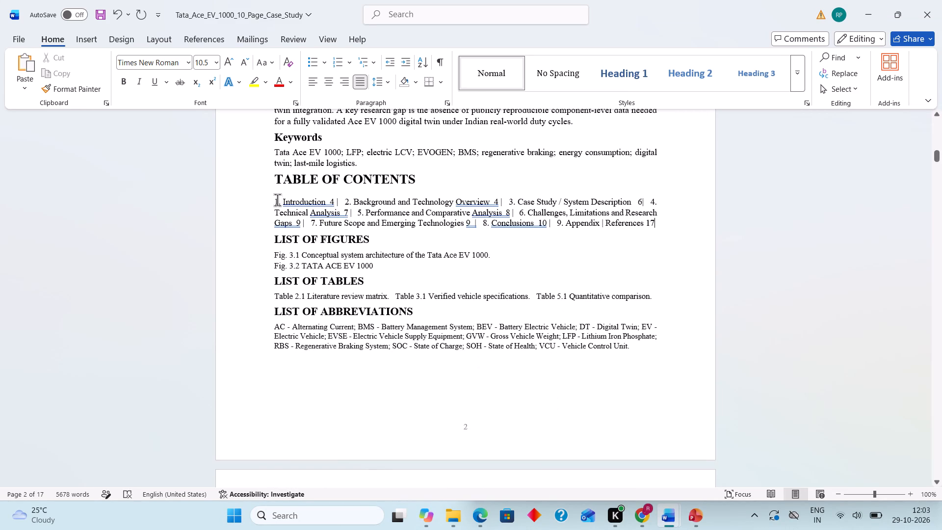
left_click_drag(273, 199, 604, 229)
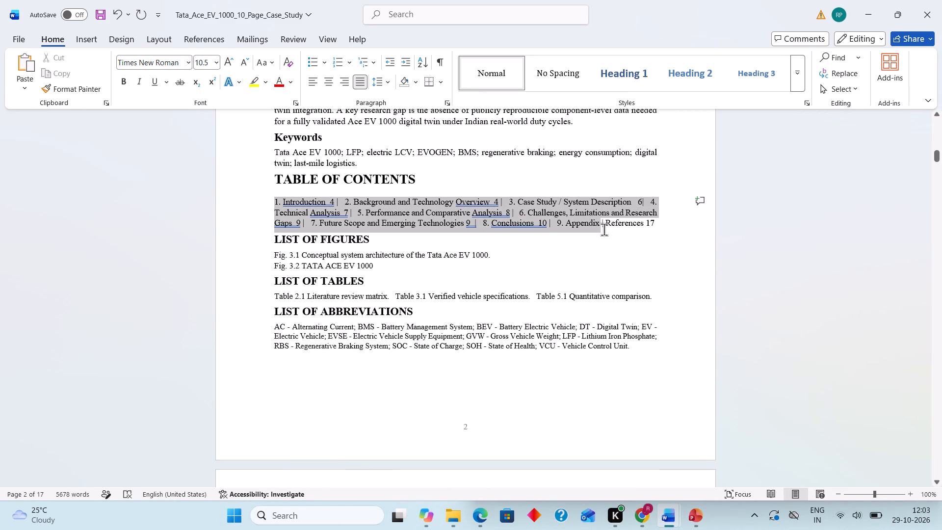
left_click_drag(604, 229, 653, 226)
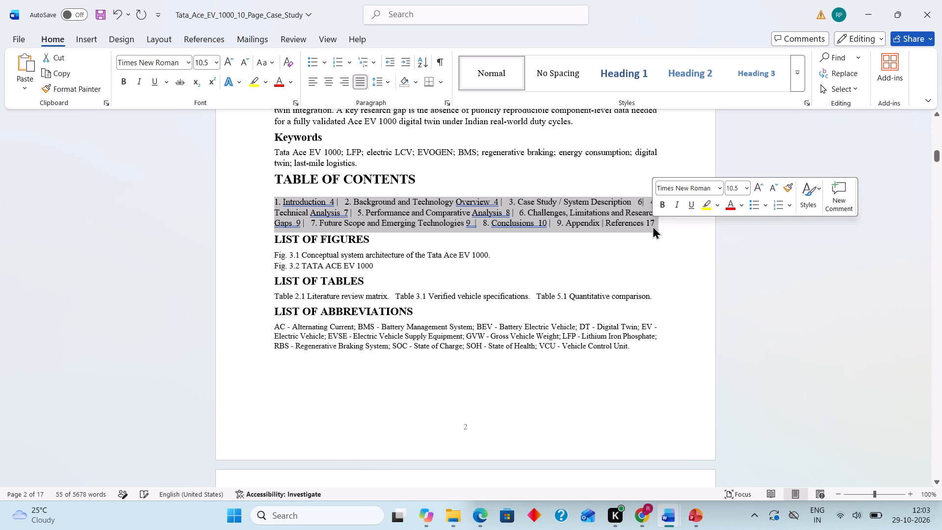
key("ctrl+c")
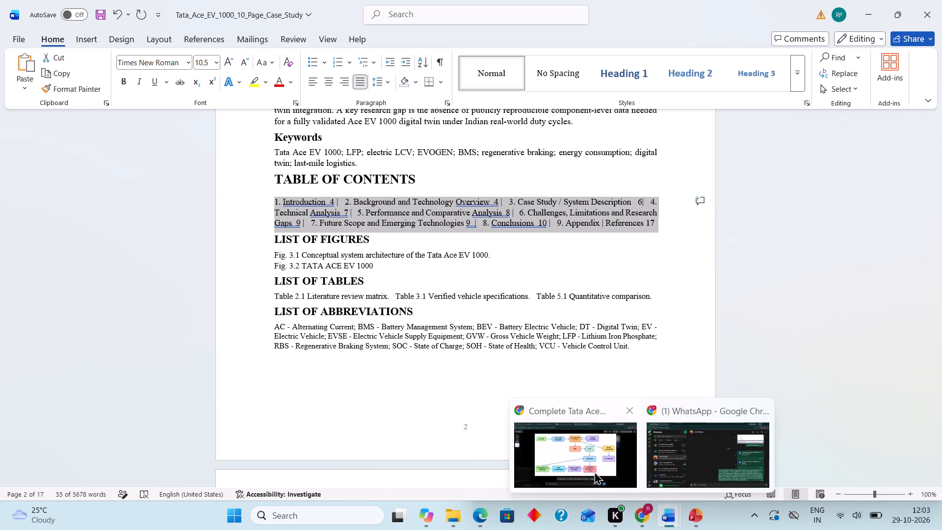
left_click(588, 464)
left_click(374, 467)
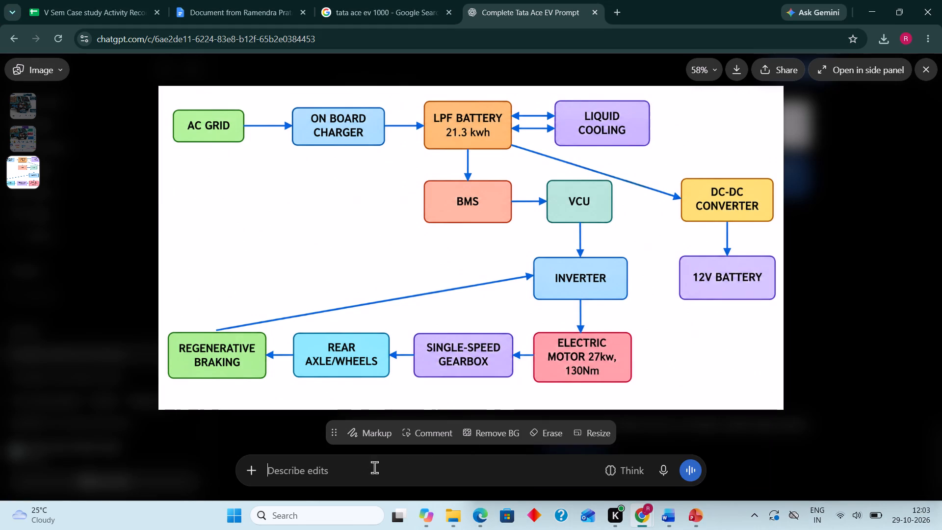
key("ctrl+v")
Add the line "use the above data generate the table which i can insert in my word file" below the entries and try to send the prompt.
key("shift+Return")
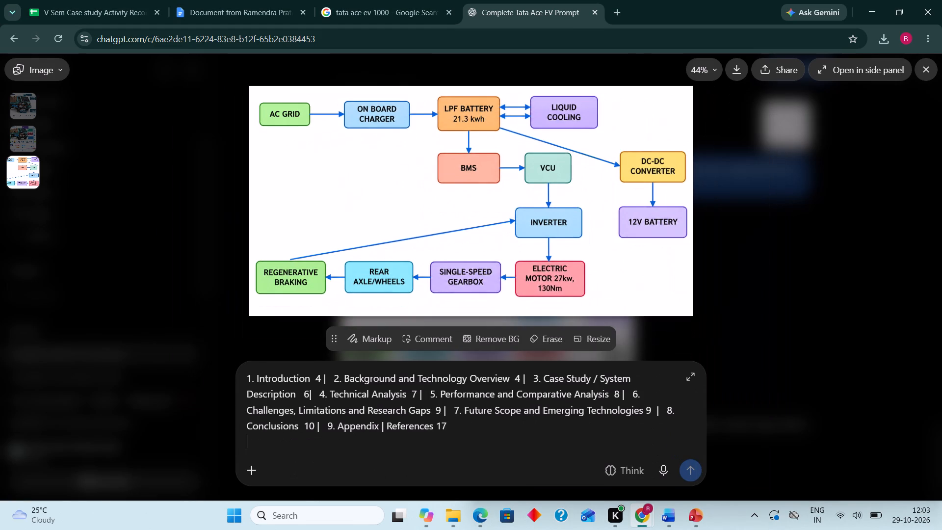
type("use the above data")
key("space")
type("generate")
key("space")
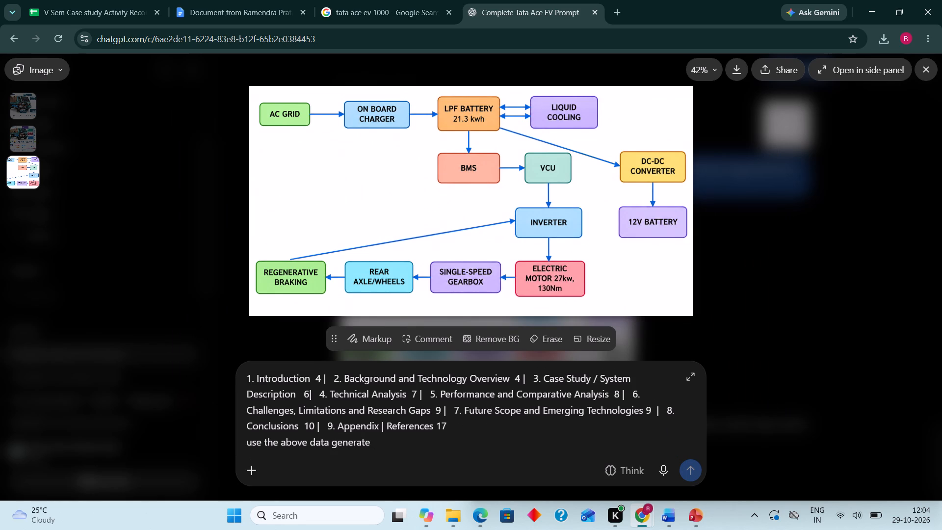
type("the table which i v")
key("BackSpace")
type("cn")
key("BackSpace")
type("an insert in")
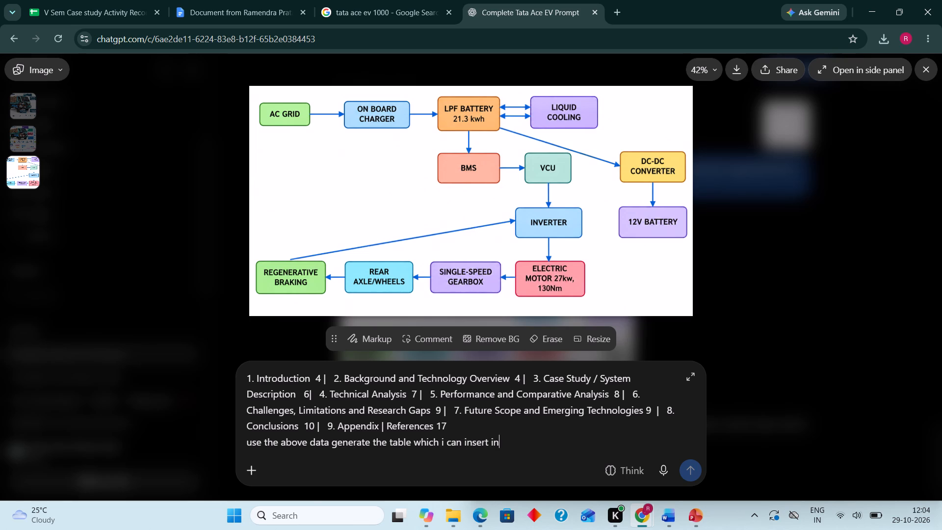
key("space")
type("my worl")
key("BackSpace")
type("d")
key("space")
type("file")
key("Return")
left_click(686, 466)
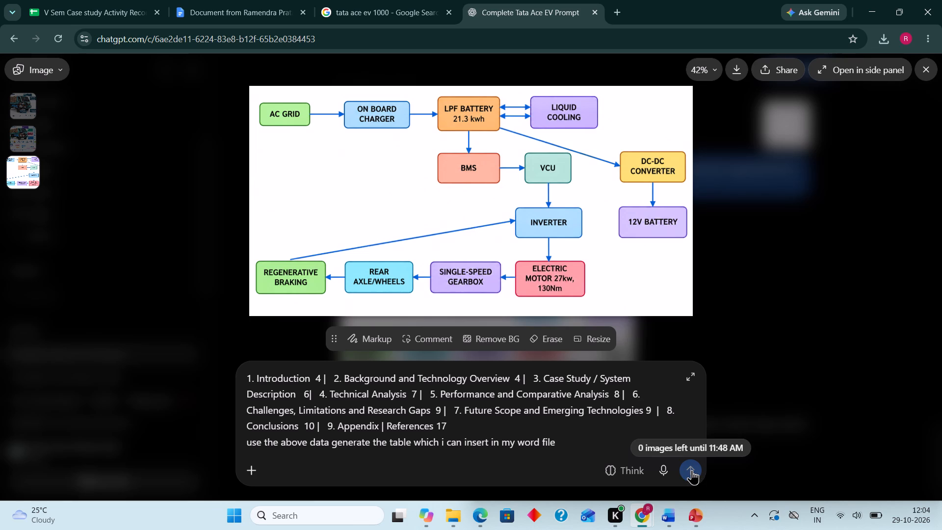
left_click(565, 441)
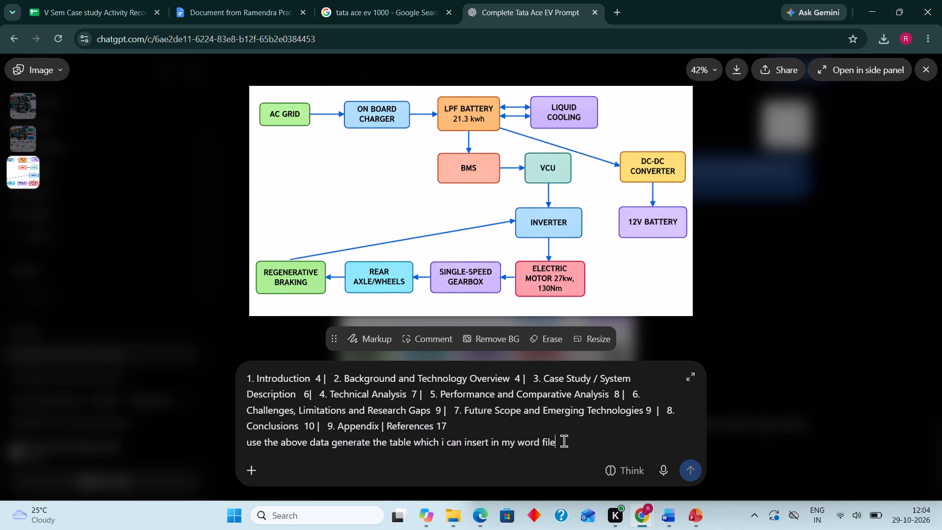
left_click(374, 444)
key("BackSpace")
key("BackSpace")
key("BackSpace")
key("BackSpace")
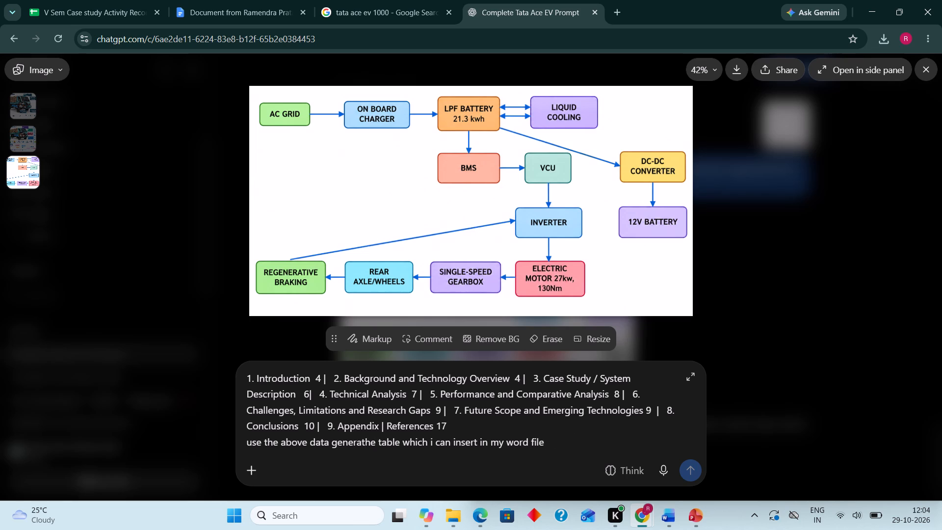
key("BackSpace")
key("BackSpace")
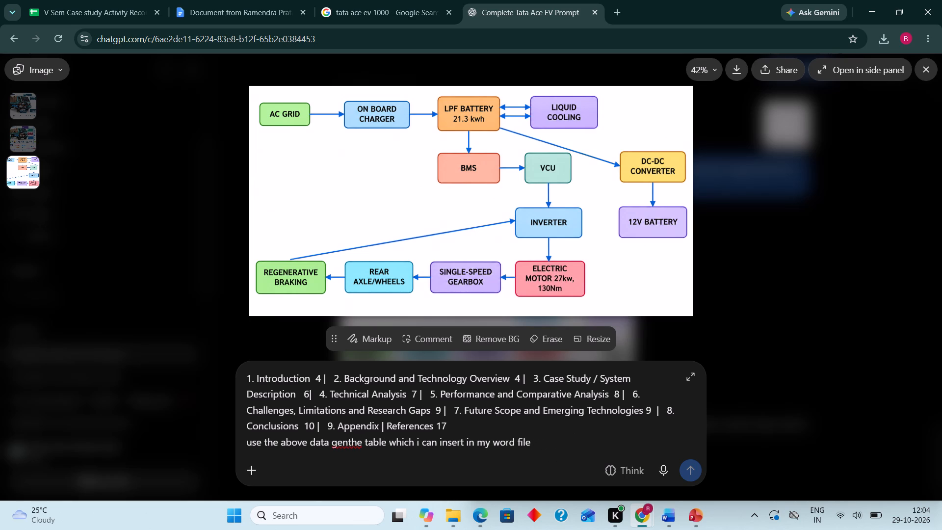
key("BackSpace")
key("BackSpace")
key("BackSpace")
key("BackSpace")
key("BackSpace")
key("BackSpace")
key("BackSpace")
key("BackSpace")
key("BackSpace")
key("BackSpace")
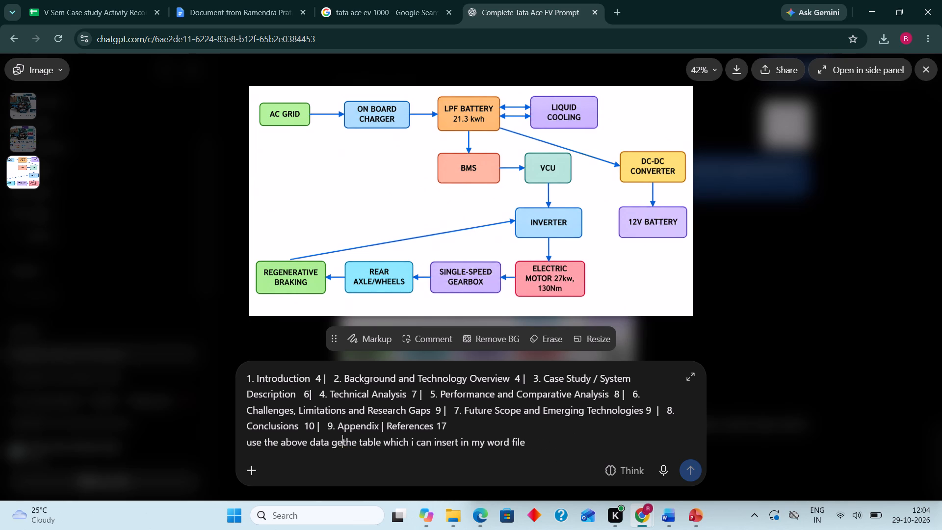
key("BackSpace")
key("BackSpace")
key("BackSpace")
key("BackSpace")
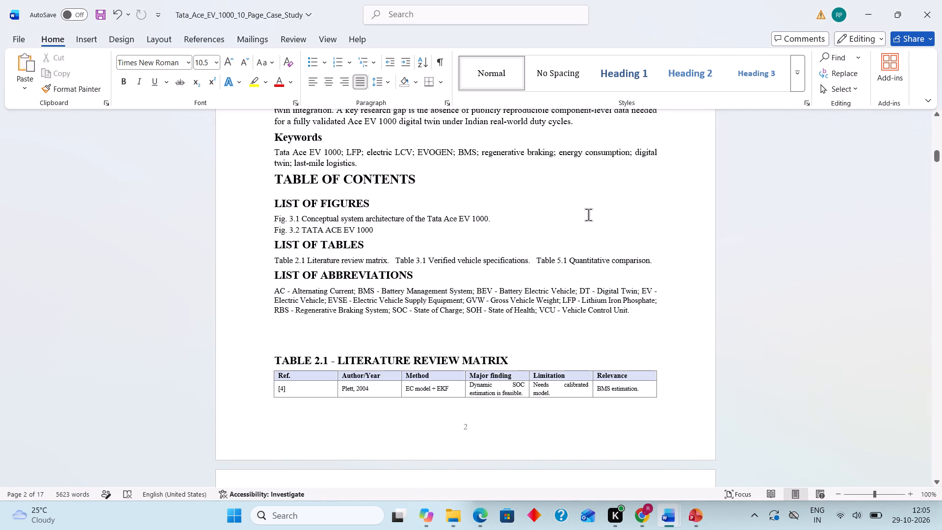
left_click(483, 179)
key("Return")
key("ctrl+v")
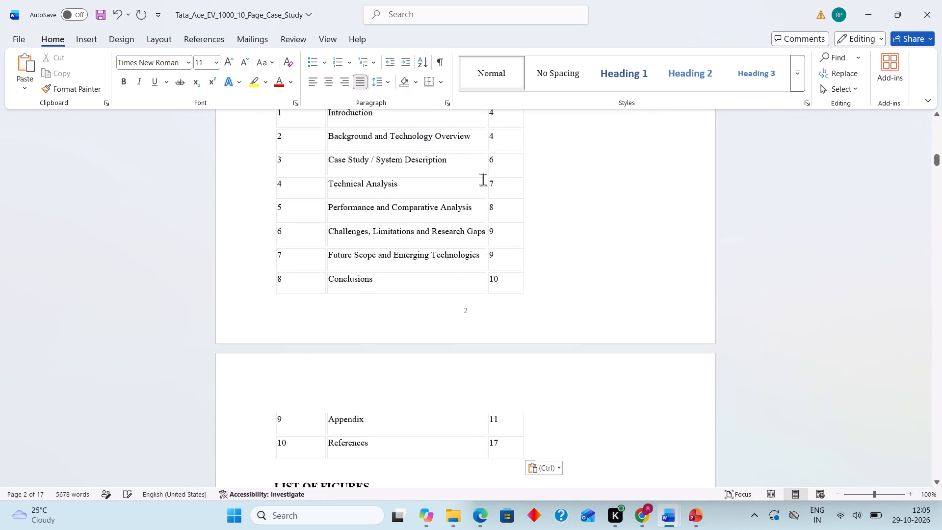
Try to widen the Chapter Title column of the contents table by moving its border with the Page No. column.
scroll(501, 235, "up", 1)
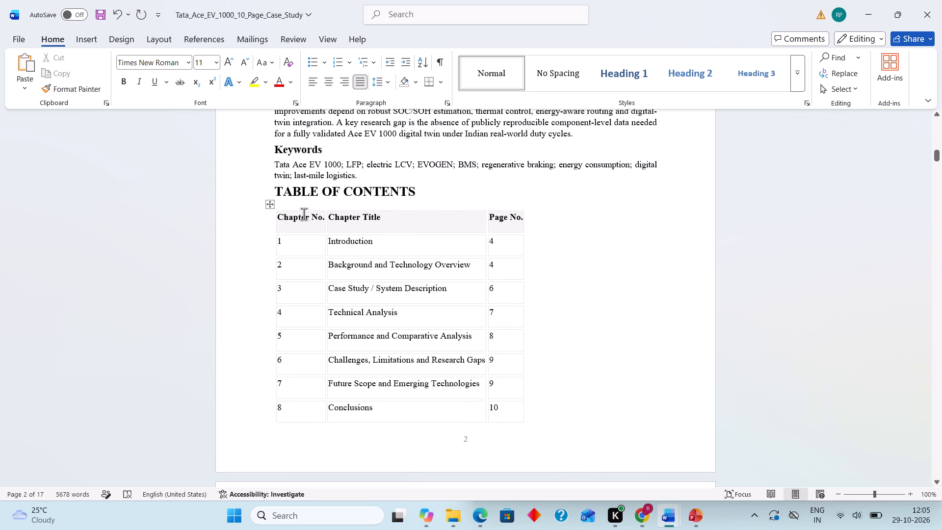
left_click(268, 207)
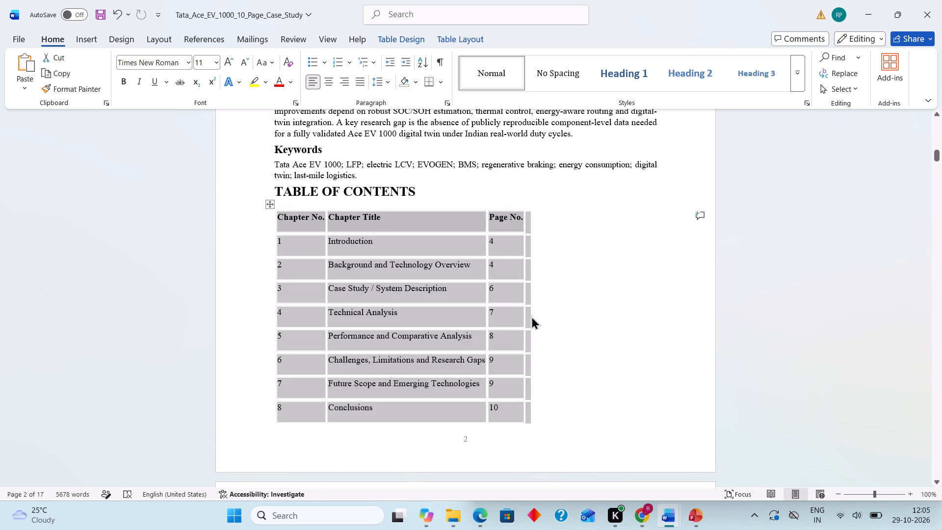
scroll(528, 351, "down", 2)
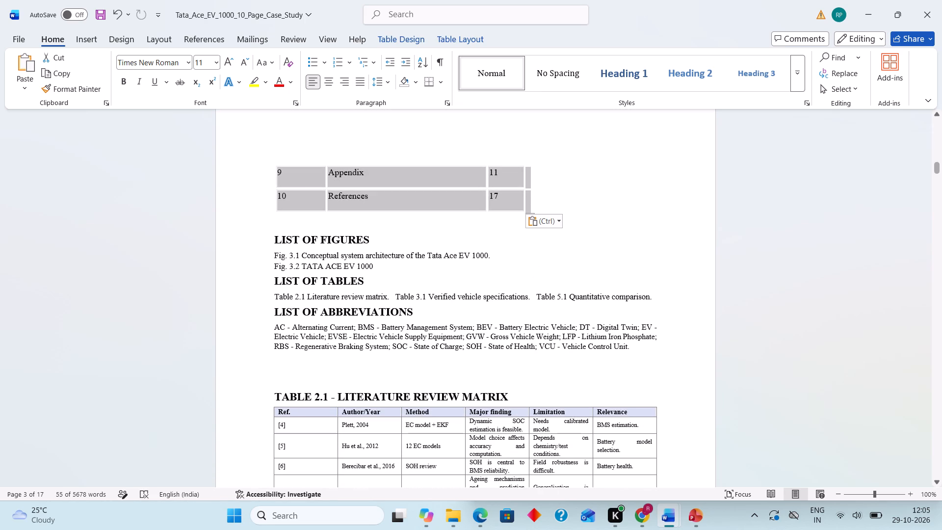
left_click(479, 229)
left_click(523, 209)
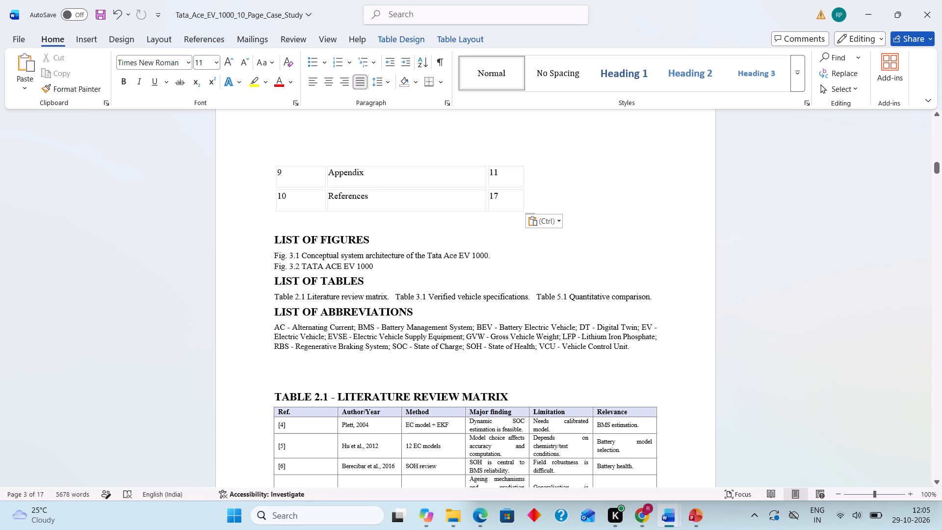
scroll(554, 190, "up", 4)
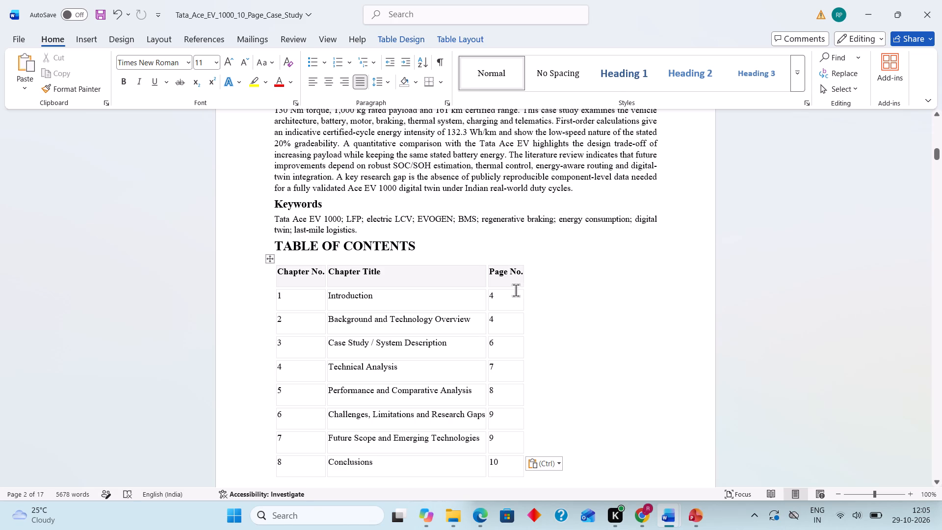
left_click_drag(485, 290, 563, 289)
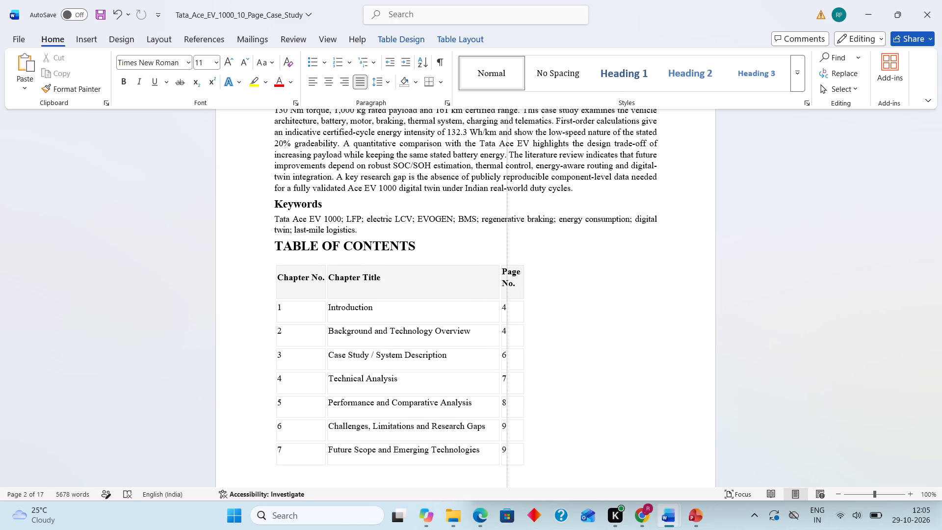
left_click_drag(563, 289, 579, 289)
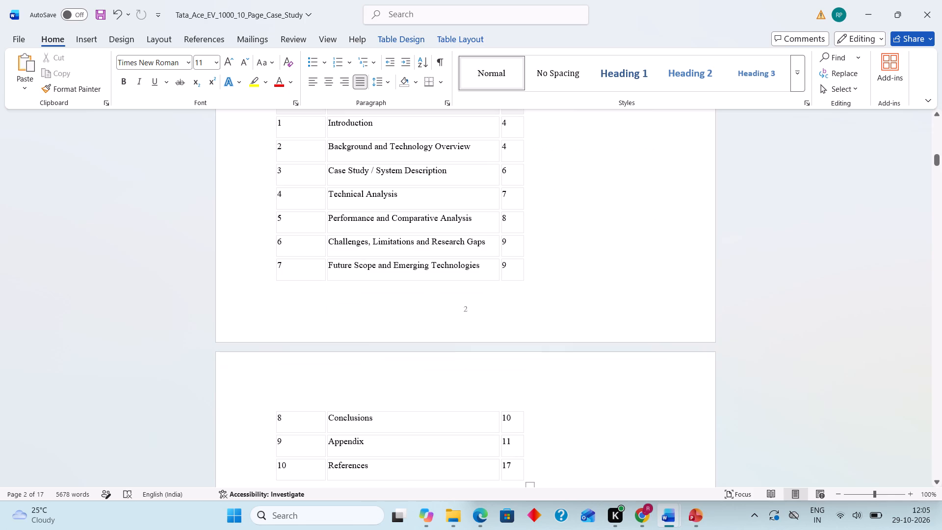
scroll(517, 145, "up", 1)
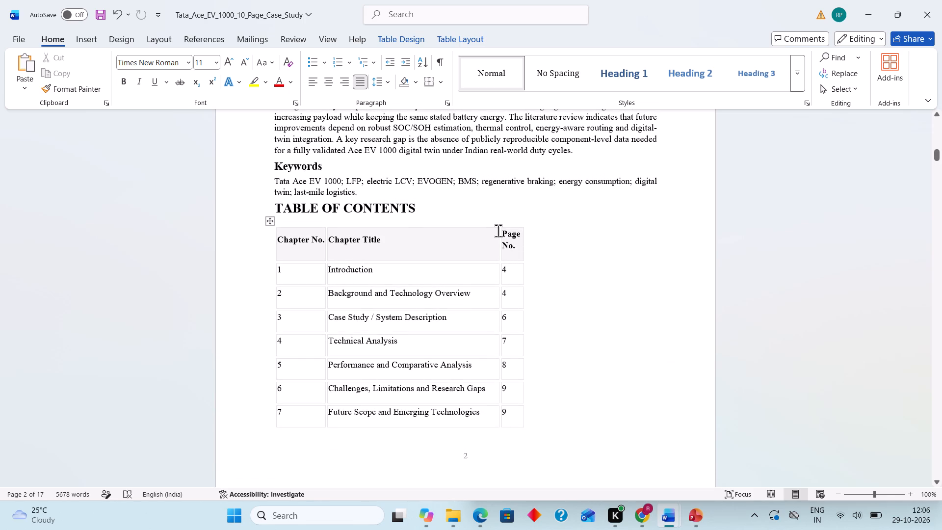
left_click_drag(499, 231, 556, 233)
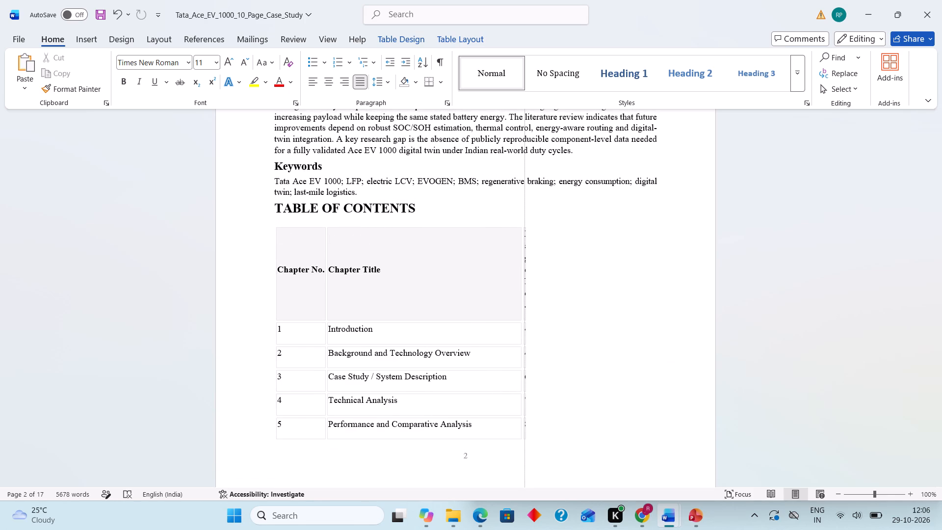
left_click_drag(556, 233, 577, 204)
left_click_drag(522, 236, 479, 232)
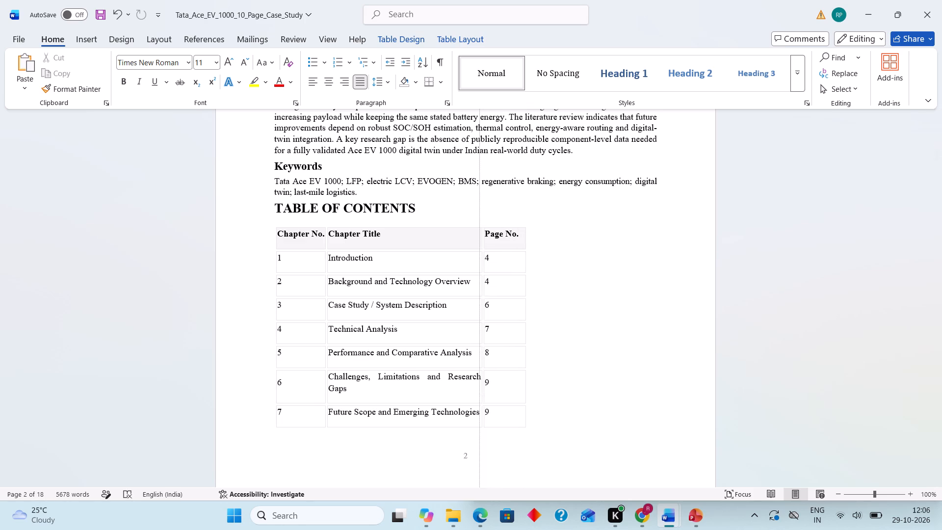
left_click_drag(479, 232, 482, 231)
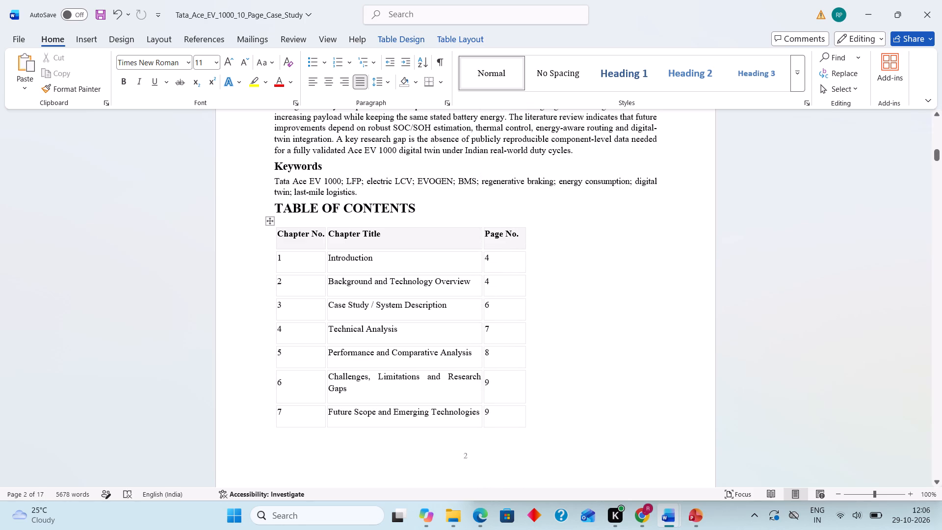
Extend the outer edge of the contents table's Page No. column so the table spans about the full text width.
left_click(525, 229)
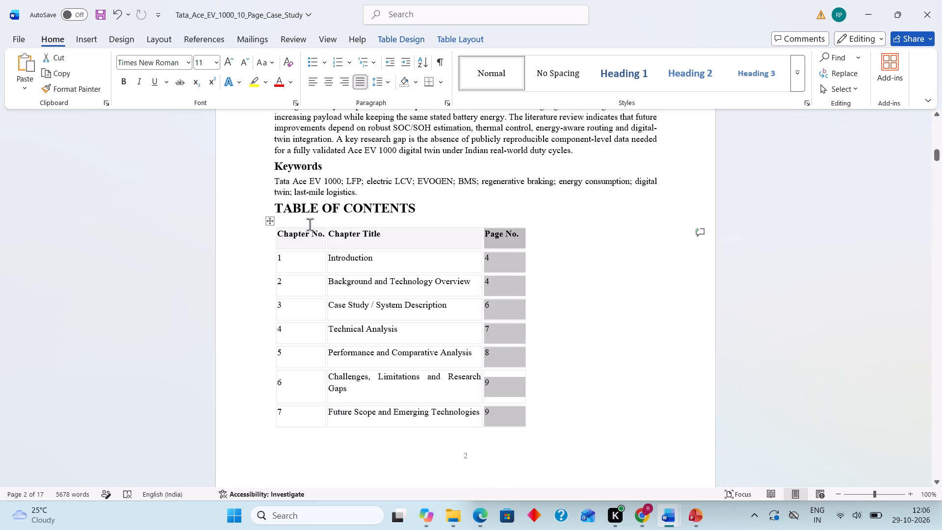
left_click(269, 221)
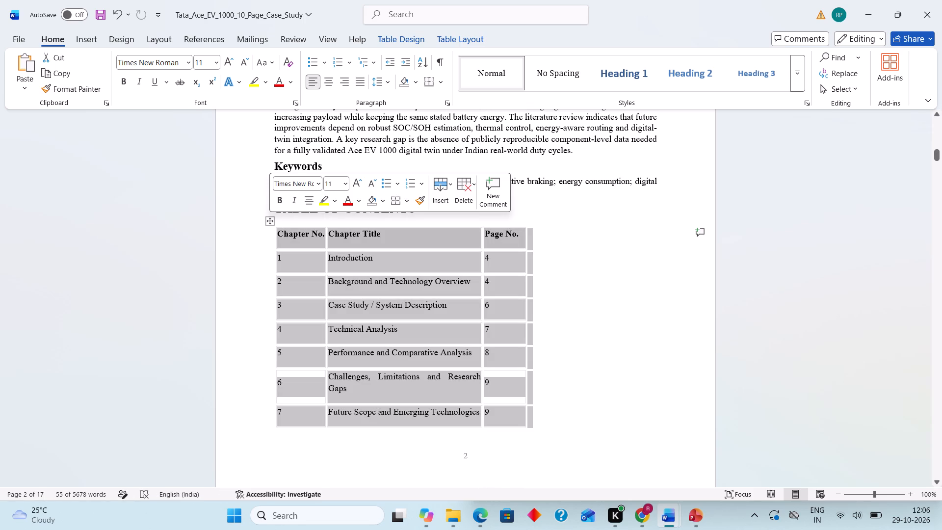
left_click(269, 221)
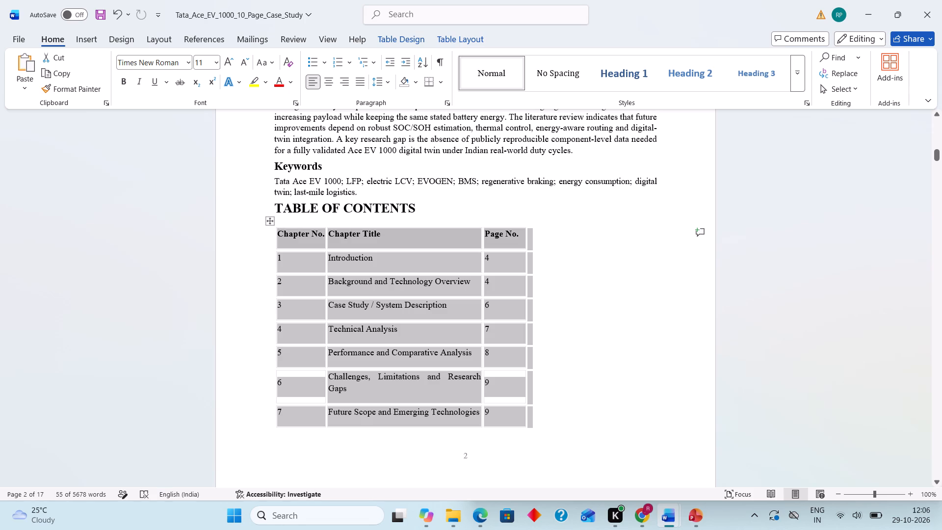
left_click(270, 220)
left_click(270, 221)
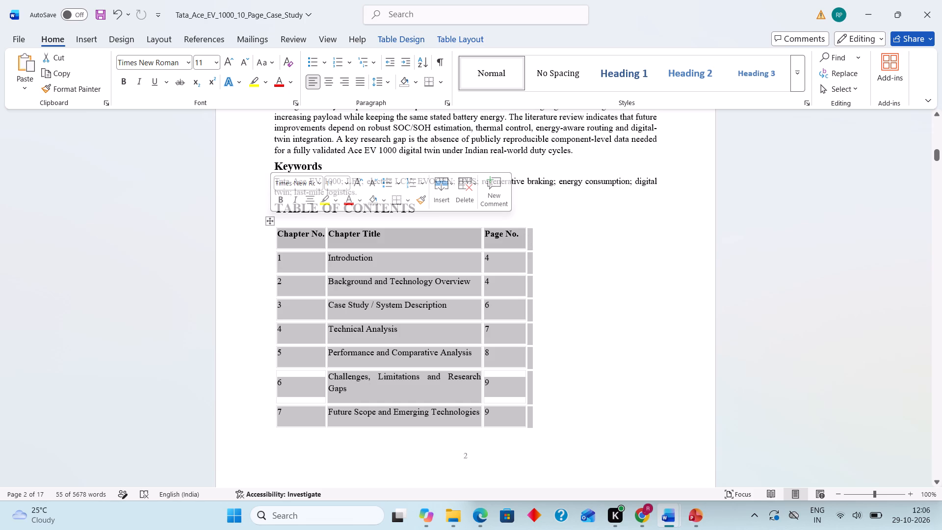
left_click_drag(526, 233, 561, 236)
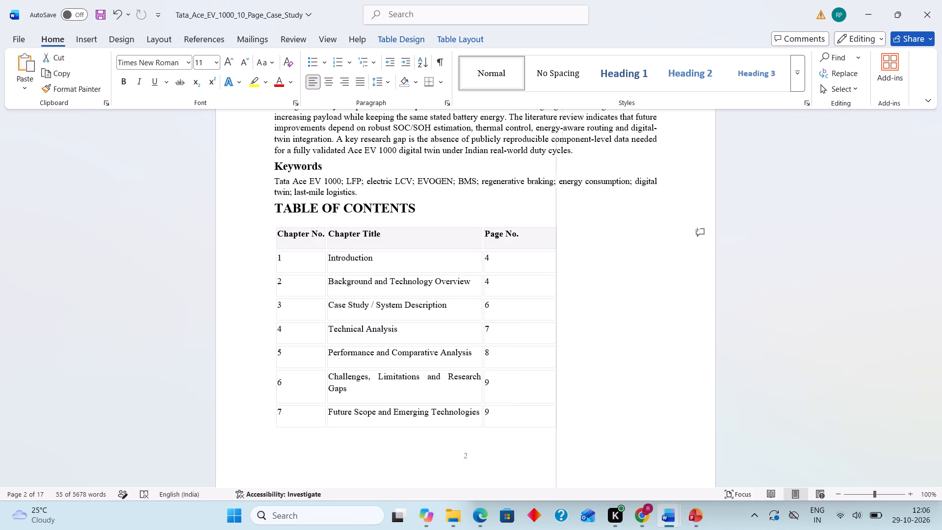
left_click_drag(561, 236, 670, 235)
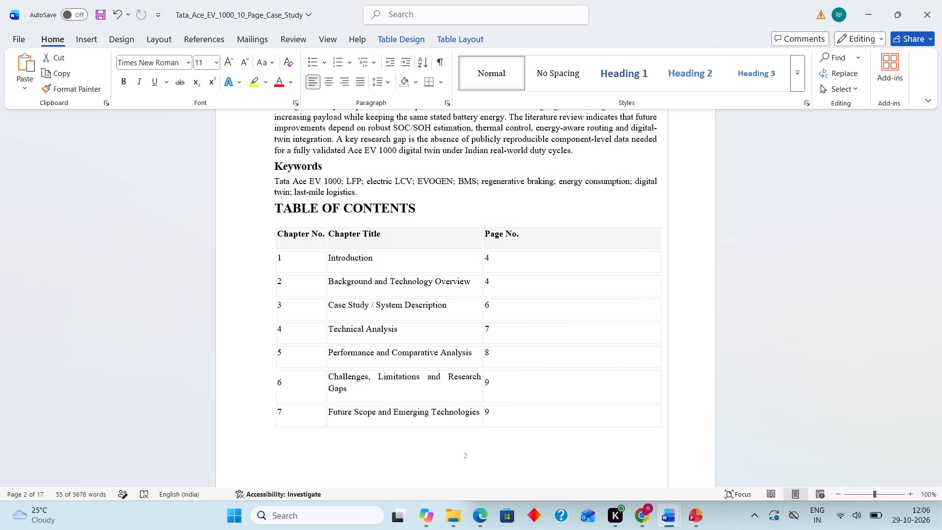
left_click_drag(670, 235, 670, 235)
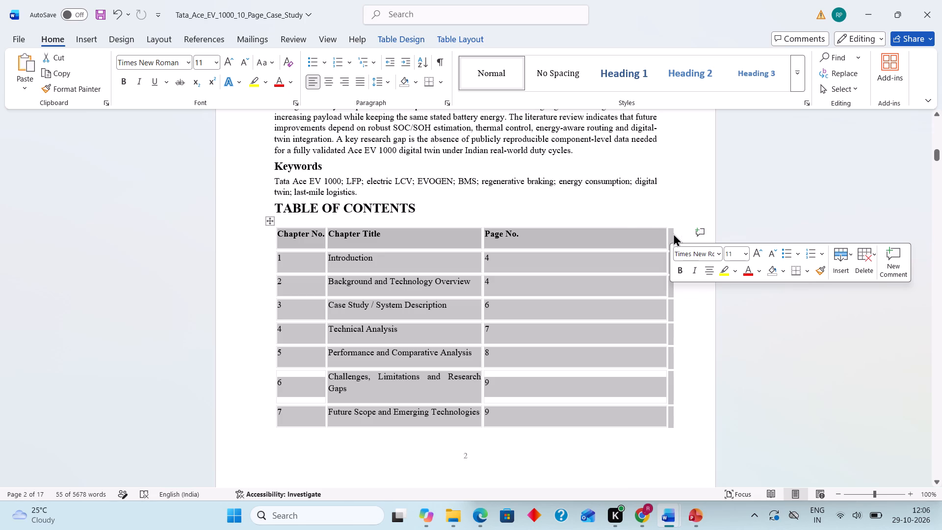
left_click_drag(671, 233, 679, 259)
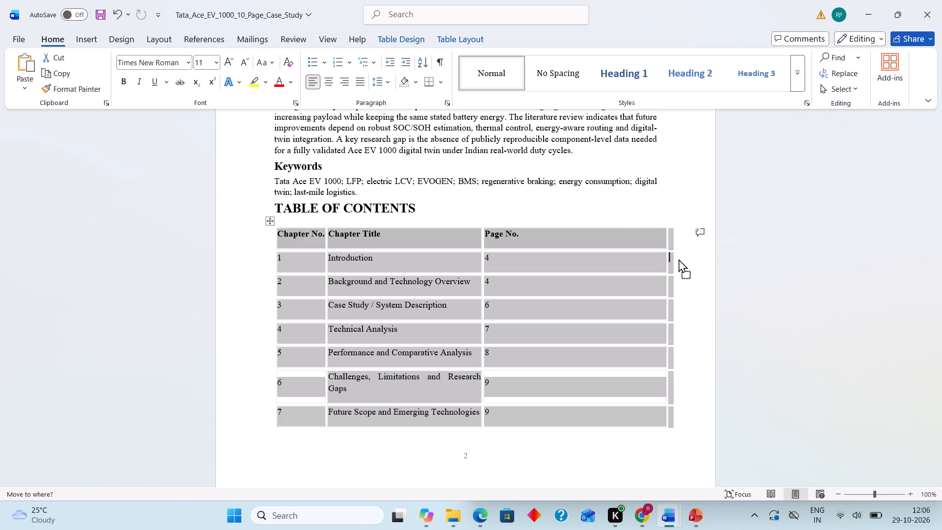
left_click_drag(679, 259, 680, 264)
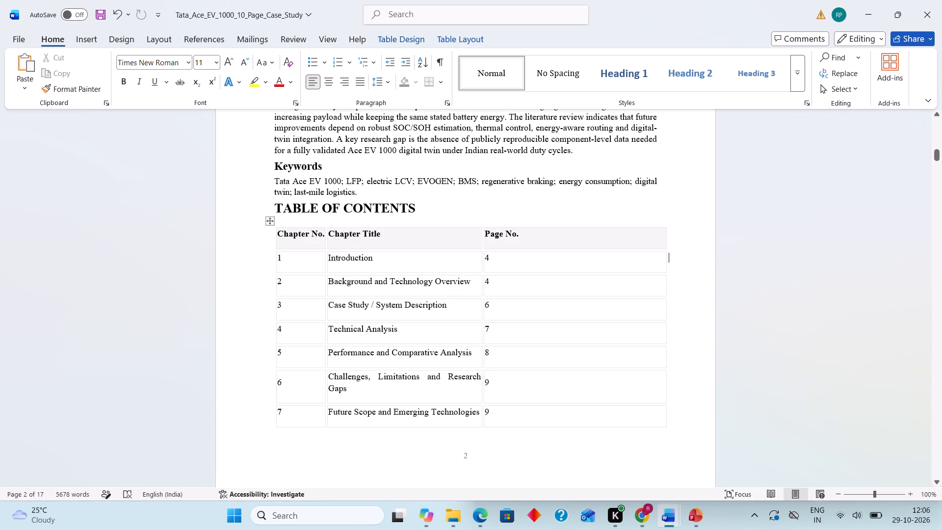
Widen the contents table's Chapter Title column by moving its border with Page No., leaving Page No. a narrow column.
left_click(483, 243)
left_click_drag(462, 230, 517, 386)
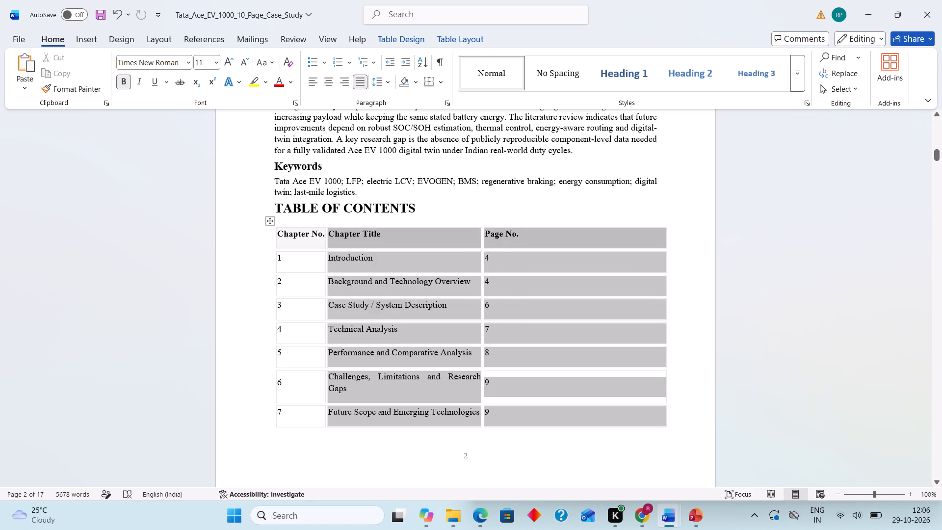
left_click_drag(517, 386, 517, 435)
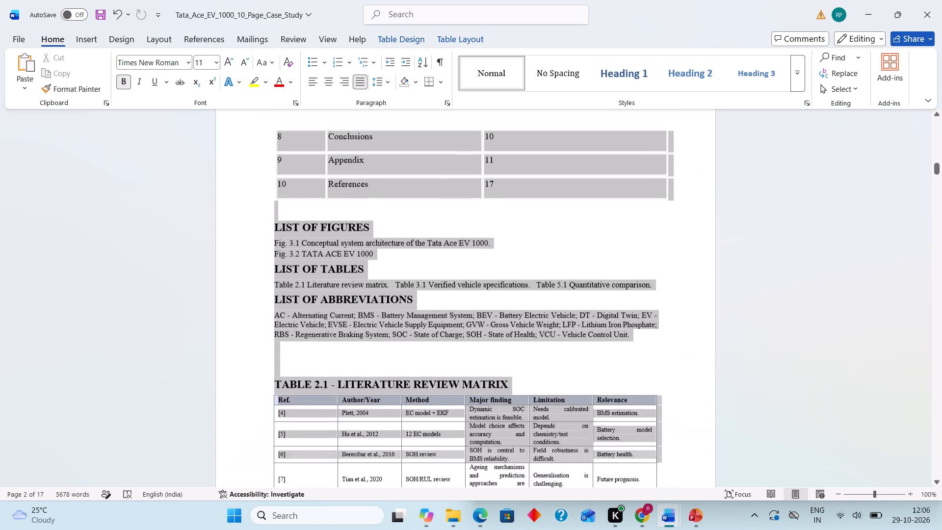
left_click_drag(517, 435, 518, 196)
scroll(518, 196, "up", 2)
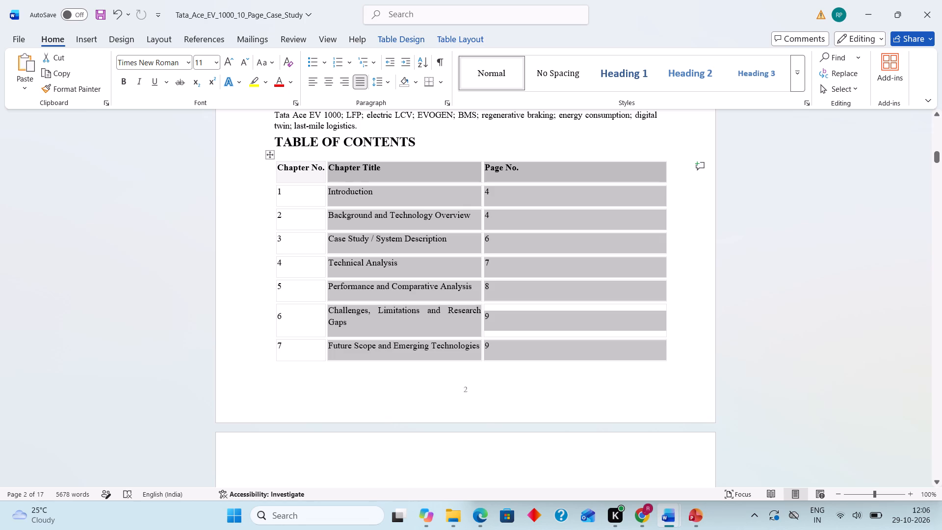
left_click_drag(481, 169, 591, 175)
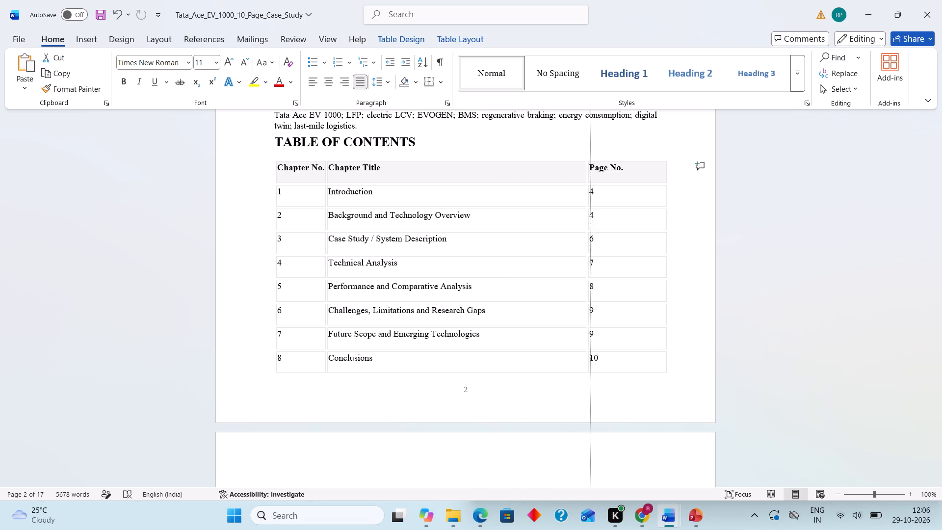
left_click_drag(591, 175, 613, 175)
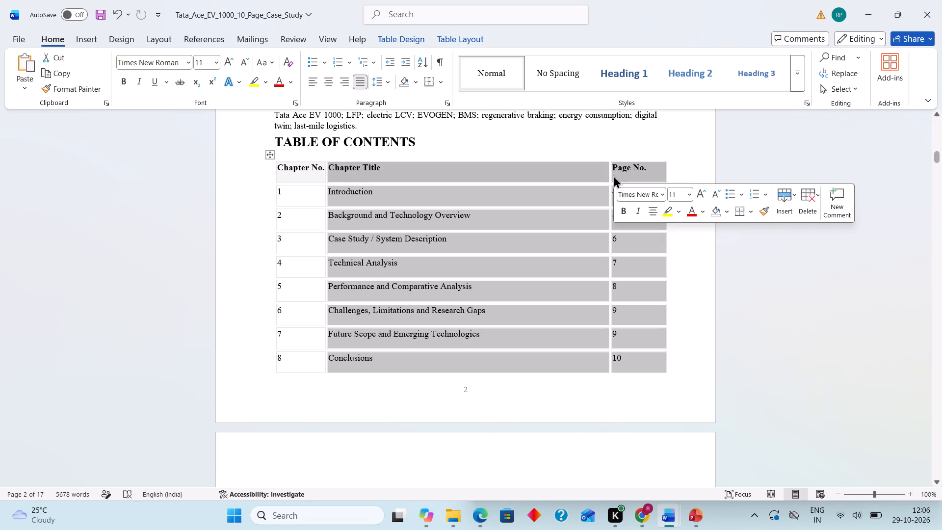
left_click(539, 143)
Review the resized contents table and the following pages, from the lists and literature matrix through the start of Chapter 3.
scroll(539, 143, "right", 1)
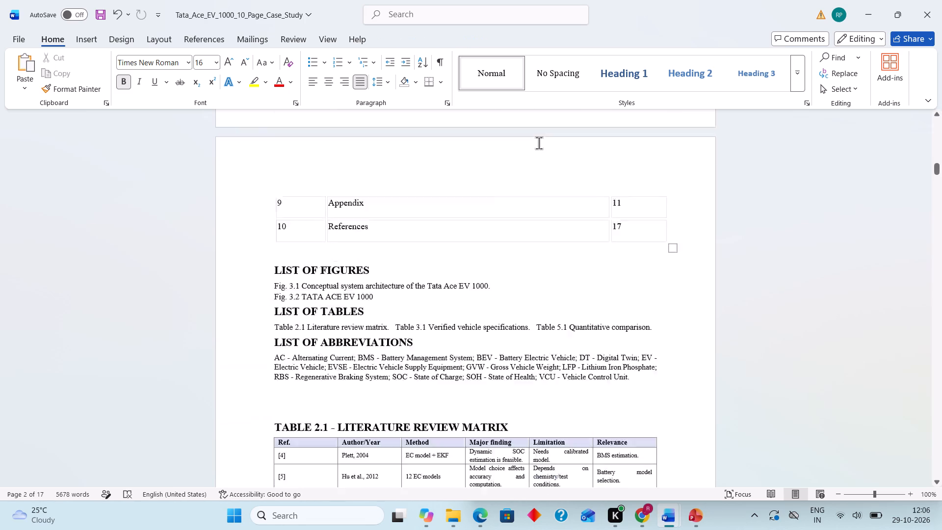
scroll(539, 143, "right", 1)
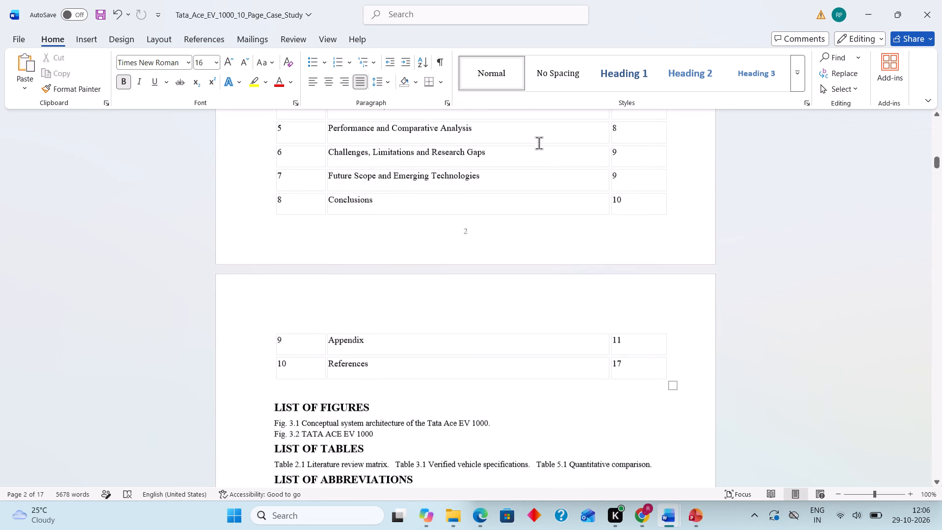
scroll(539, 143, "down", 1)
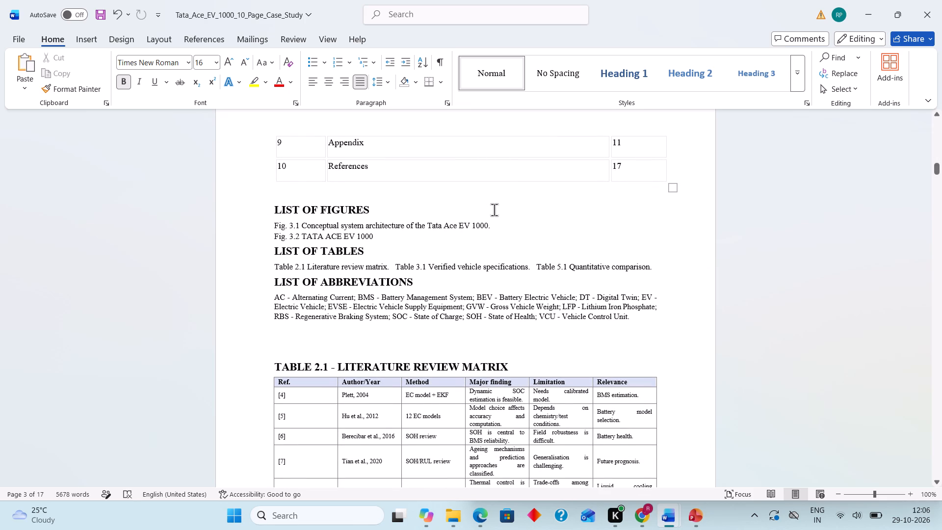
scroll(494, 208, "down", 3)
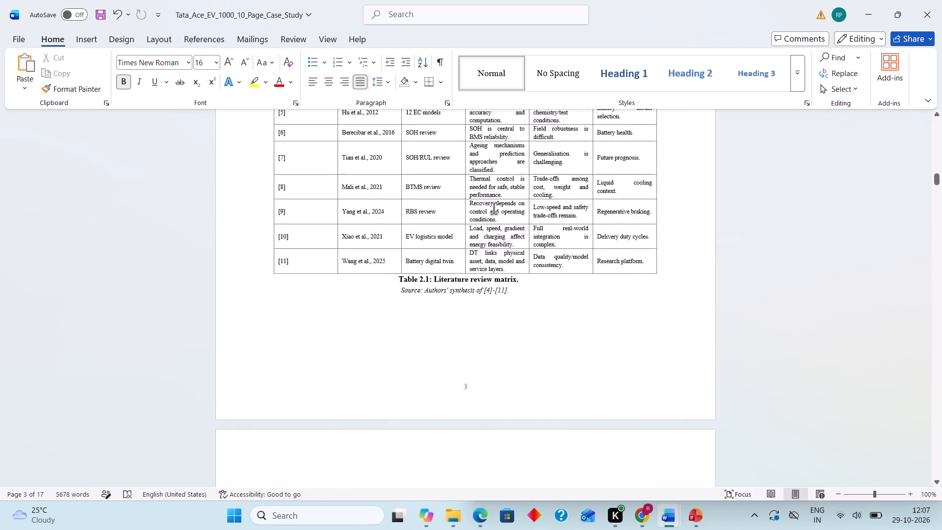
scroll(494, 208, "down", 8)
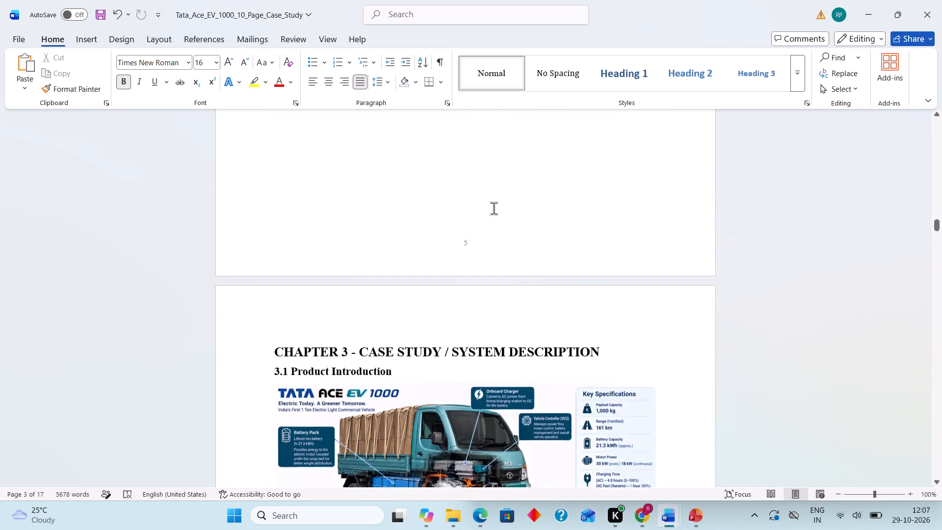
scroll(494, 208, "down", 2)
scroll(494, 208, "up", 2)
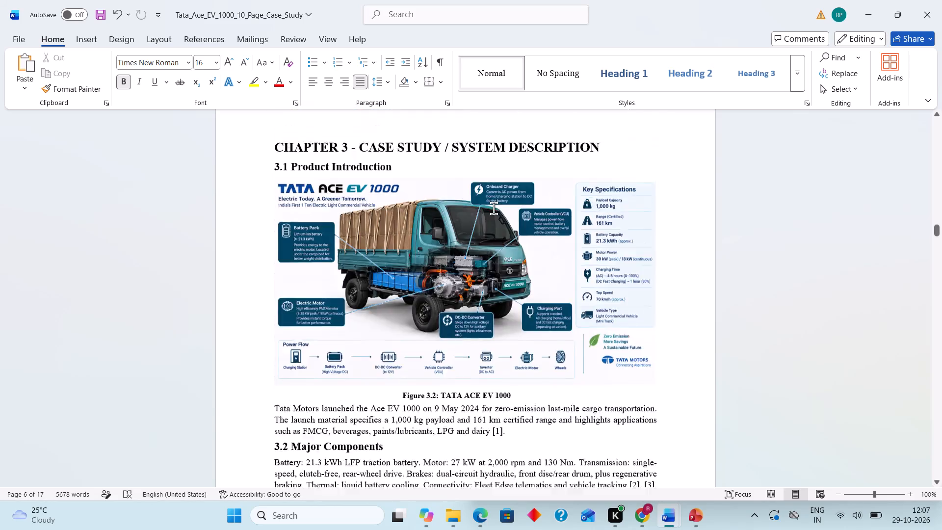
scroll(494, 208, "up", 2)
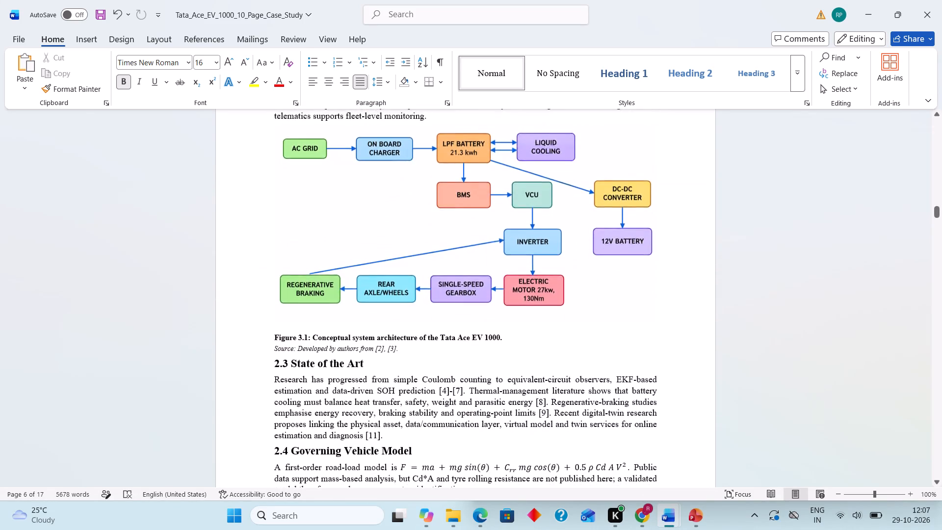
Add page numbers to the LIST OF FIGURES entries: 5 for Fig. 3.1 and 6 for Fig. 3.2.
scroll(494, 208, "down", 2)
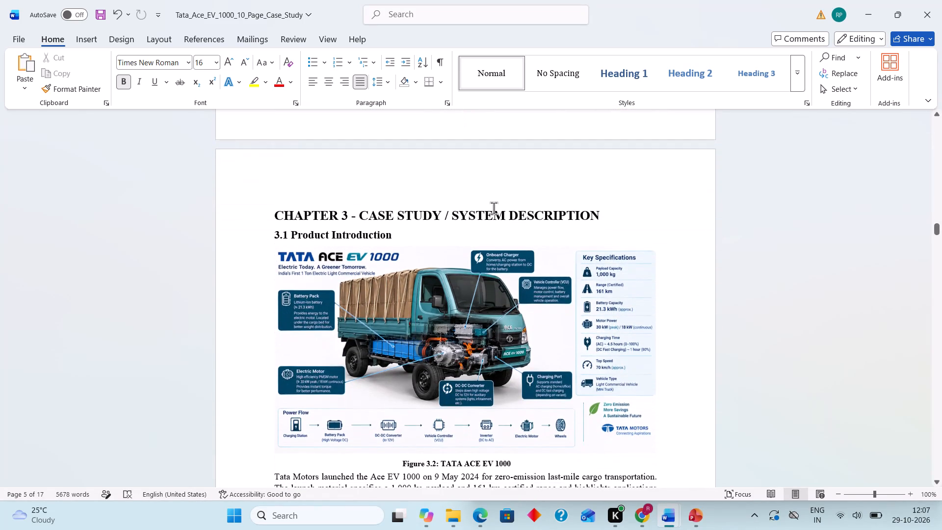
scroll(494, 208, "down", 2)
scroll(494, 208, "up", 7)
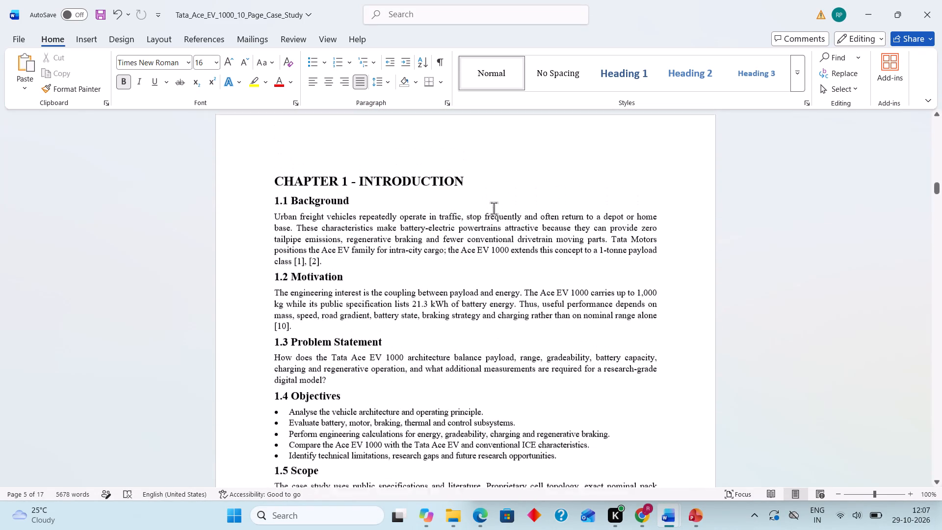
scroll(494, 208, "up", 2)
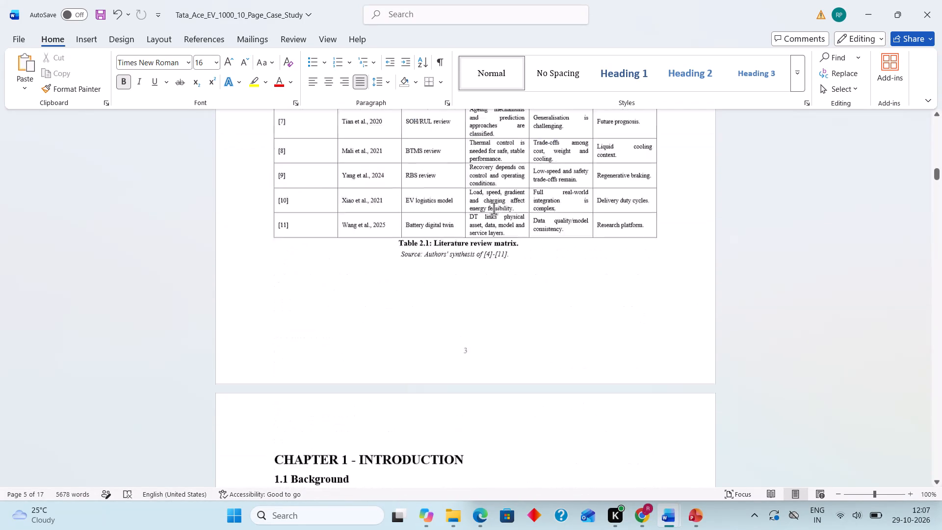
scroll(494, 208, "up", 1)
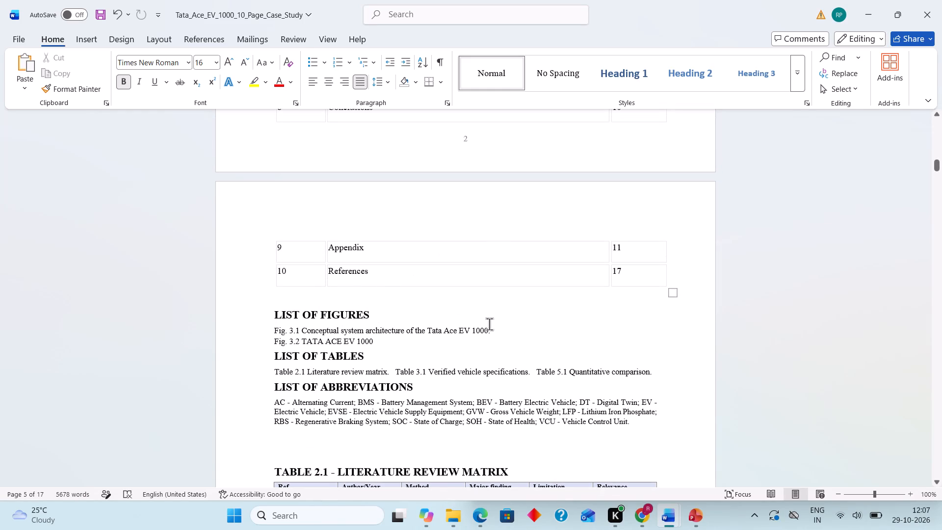
left_click(497, 330)
key("space")
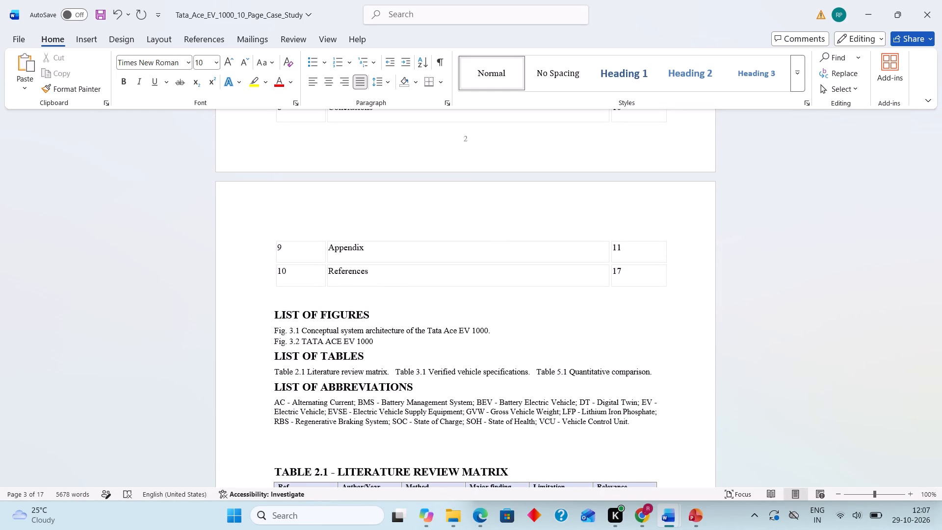
key("5")
left_click(416, 336)
key("space")
key("BackSpace")
type(". 6")
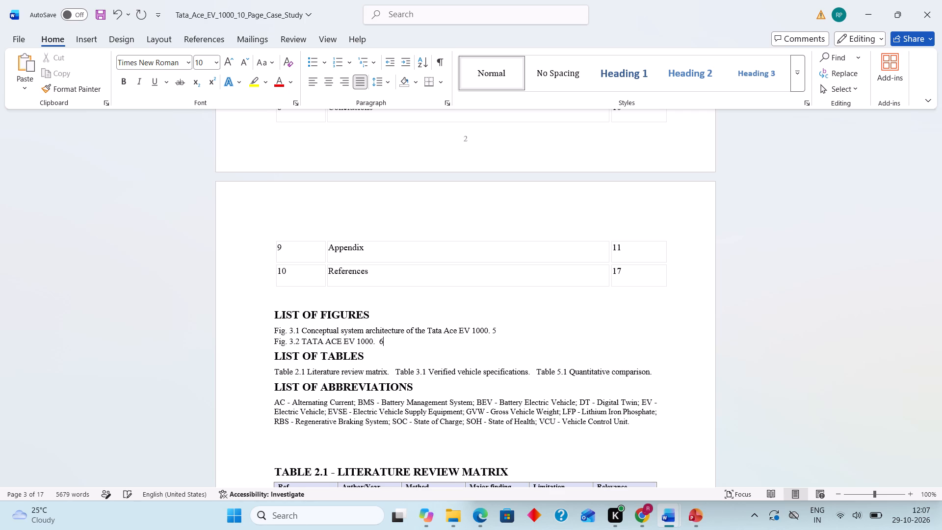
left_click_drag(390, 344, 280, 335)
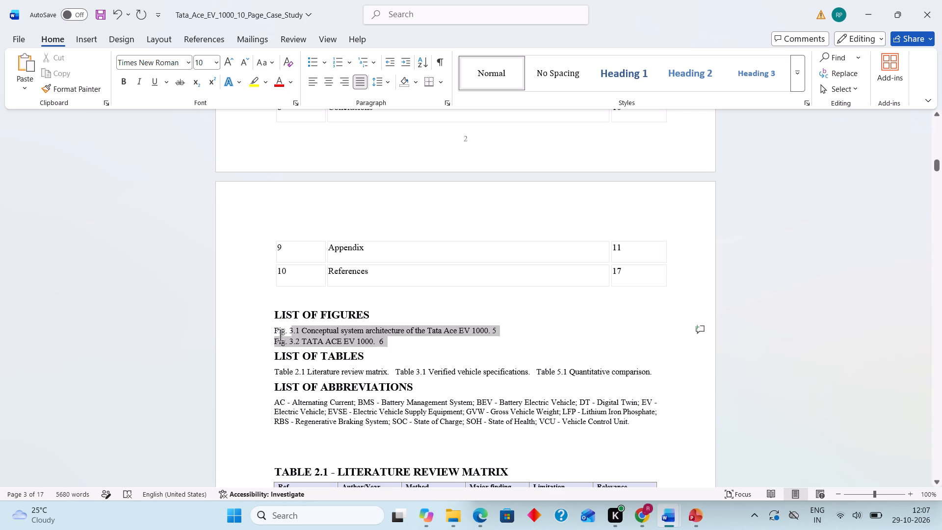
left_click_drag(280, 335, 273, 335)
key("ctrl+x")
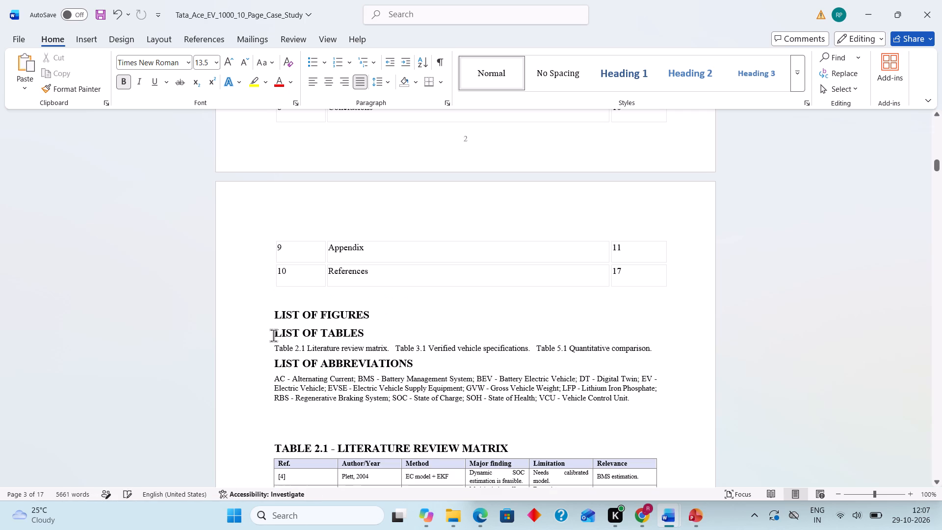
key("ctrl+z")
key("ctrl+c")
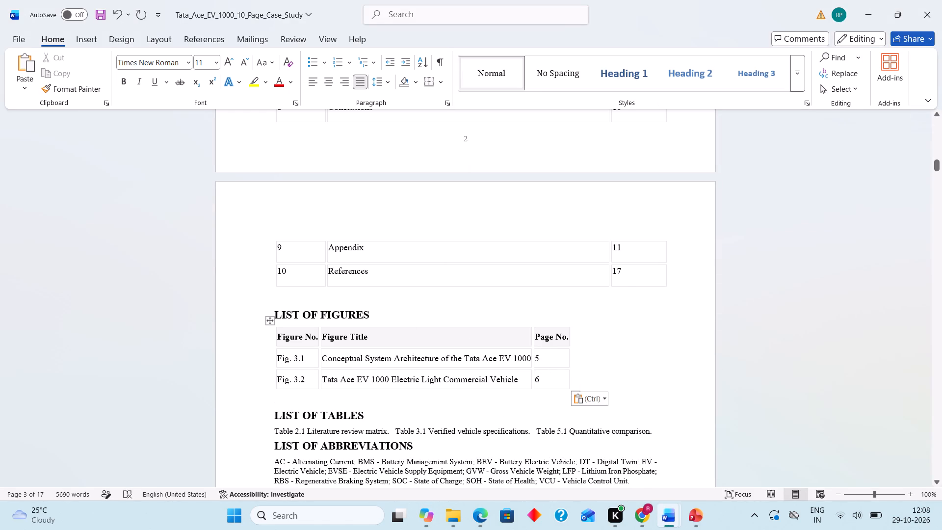
Extend the outer edge of the figures table's Page No. column to line up with the contents table above.
left_click_drag(531, 332, 541, 332)
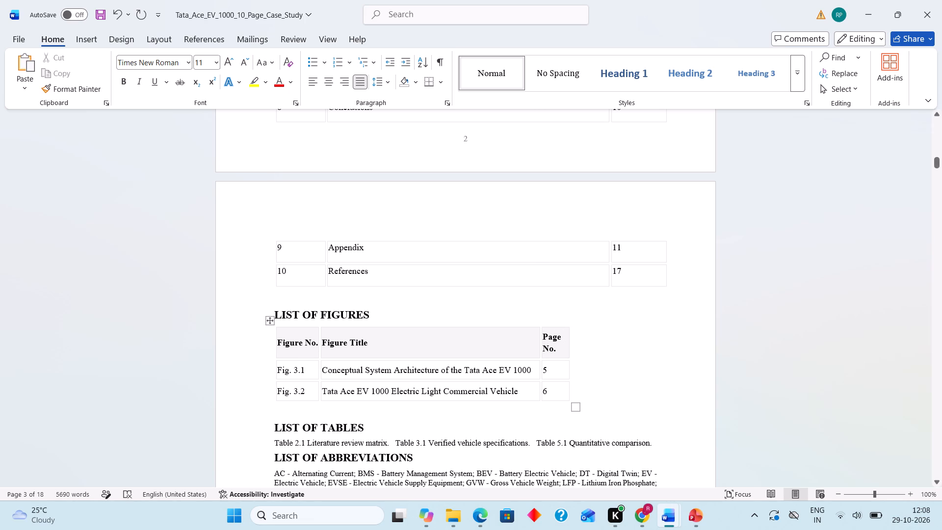
left_click_drag(570, 335, 693, 337)
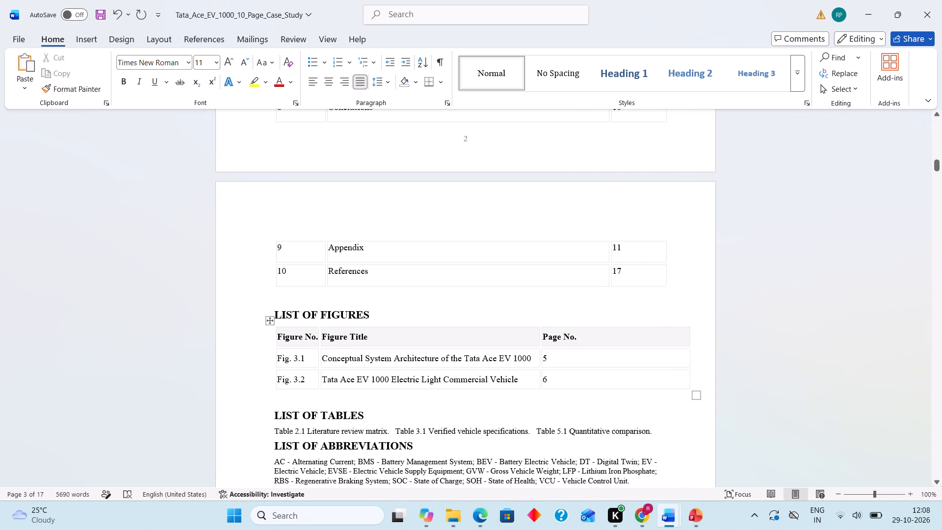
left_click_drag(691, 337, 662, 333)
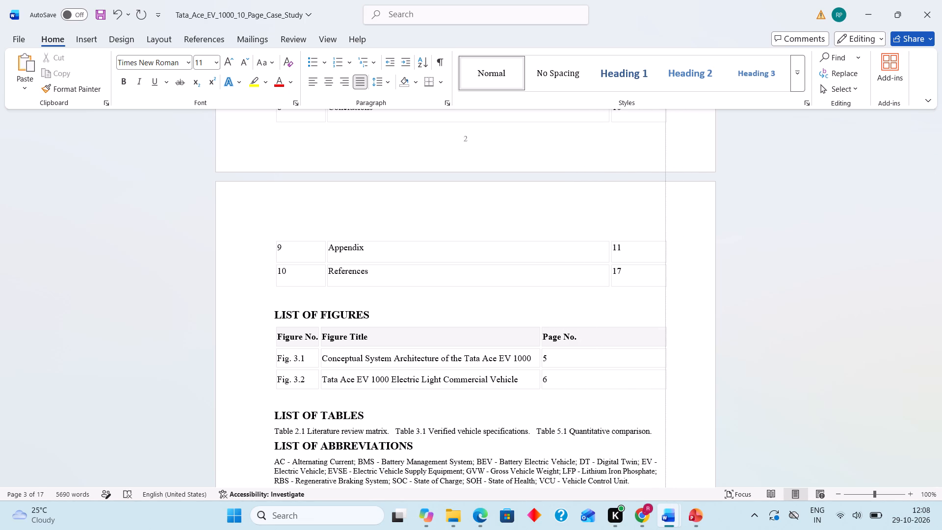
left_click_drag(662, 333, 666, 333)
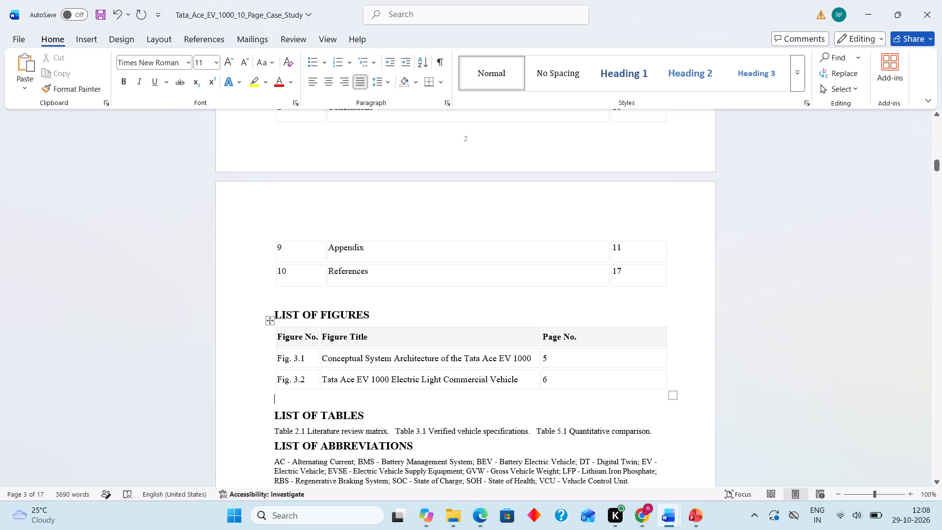
Widen the figures table's Figure Title column until its border with Page No. aligns with the contents table's.
left_click_drag(540, 333, 580, 333)
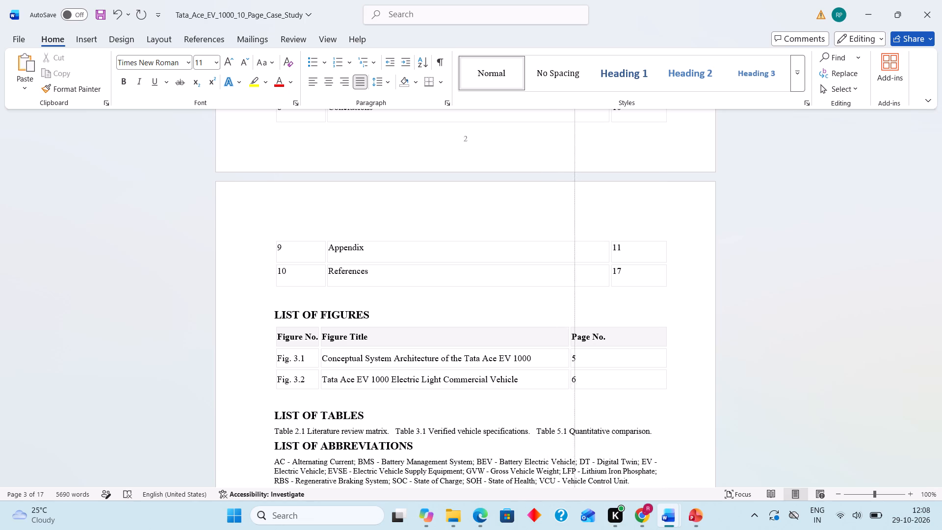
left_click_drag(580, 333, 611, 333)
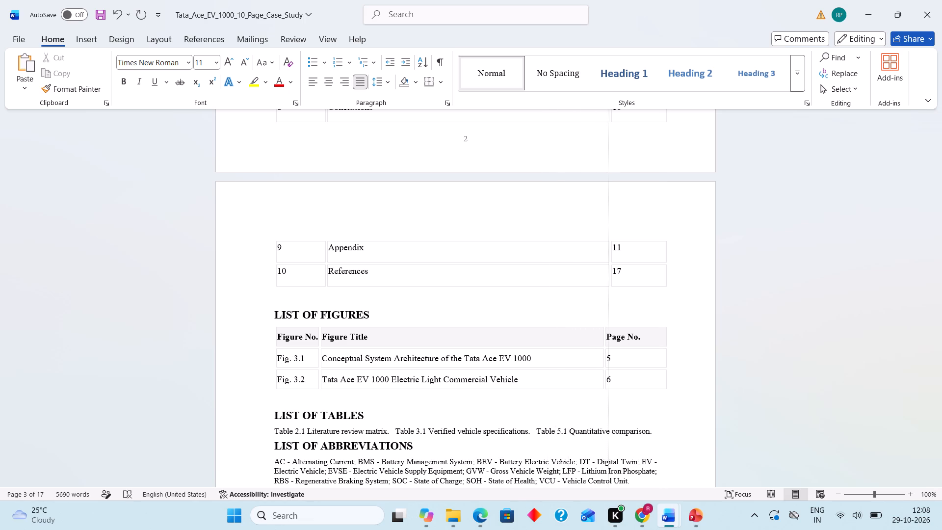
left_click_drag(611, 333, 608, 333)
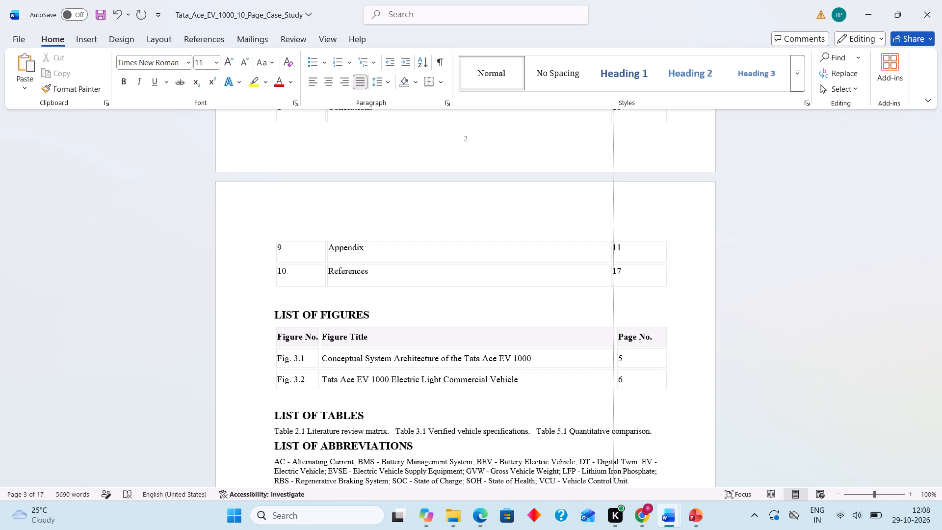
left_click_drag(608, 333, 612, 332)
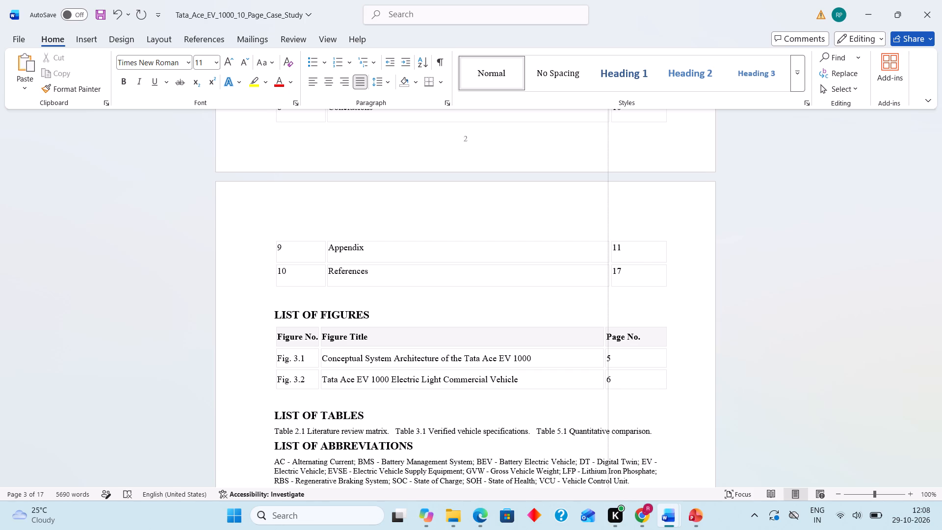
left_click_drag(612, 332, 611, 332)
left_click(626, 303)
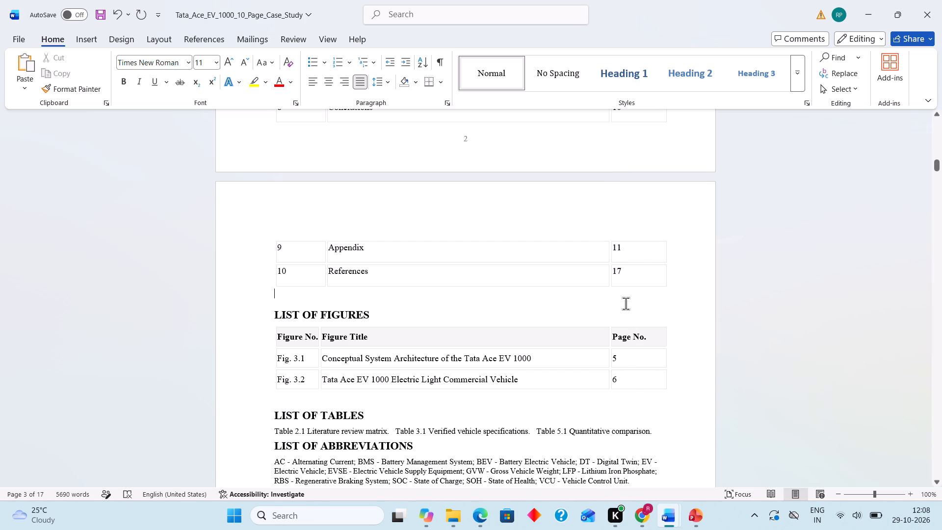
Widen the figures table's Figure No. column slightly to align its border with the contents table's first column.
scroll(661, 290, "down", 1)
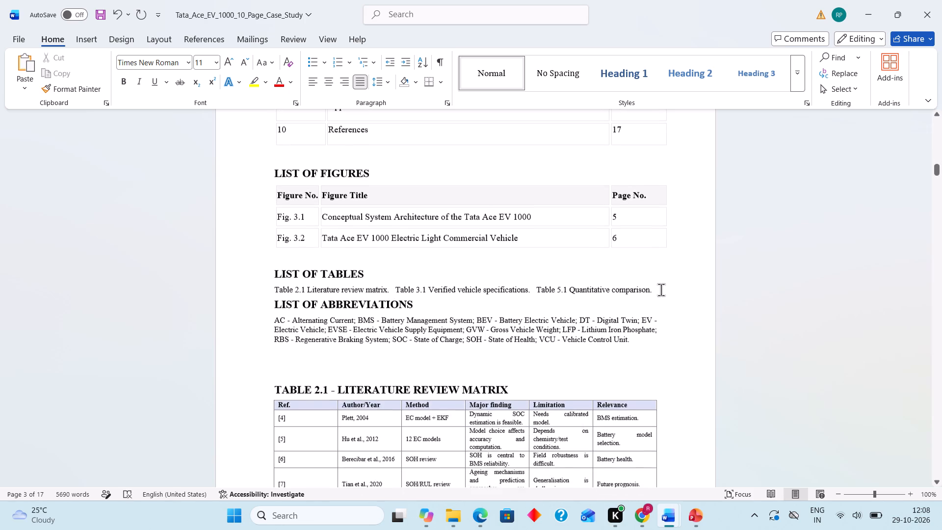
scroll(661, 290, "down", 1)
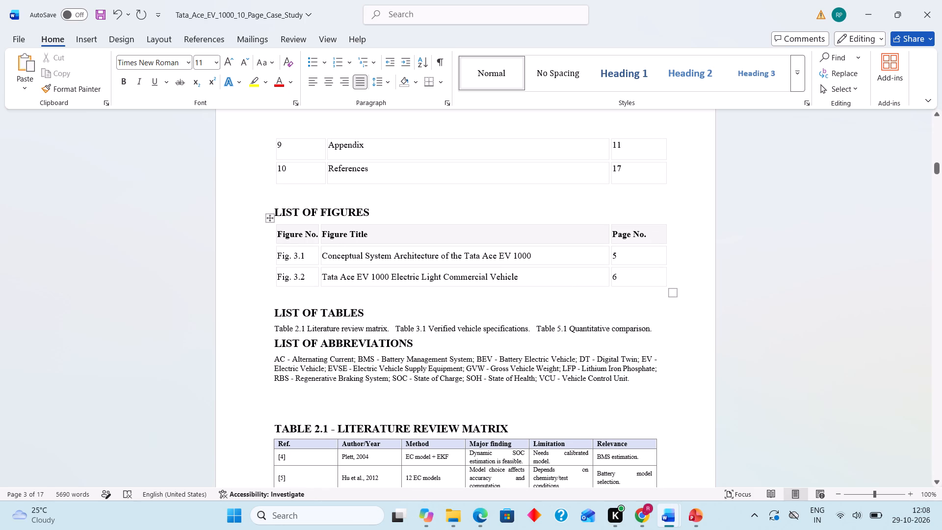
left_click_drag(319, 241, 325, 238)
left_click(389, 206)
Review the report from the contents table and lists through the chapters to the references on the last page.
scroll(389, 206, "up", 2)
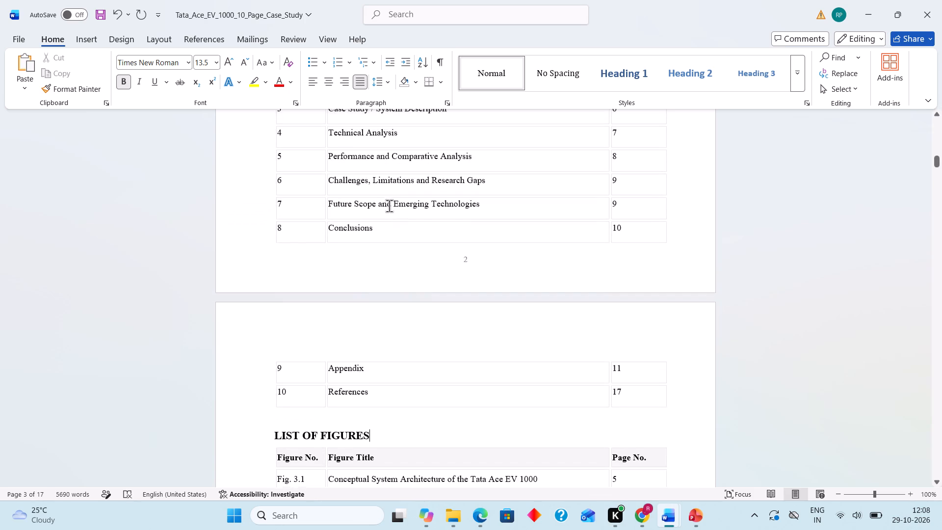
scroll(389, 206, "up", 2)
scroll(389, 206, "down", 5)
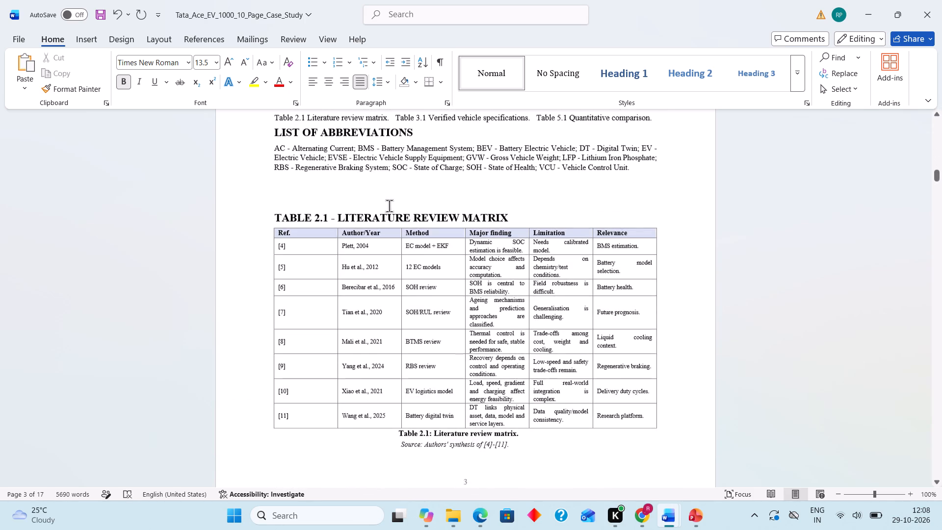
scroll(389, 206, "down", 12)
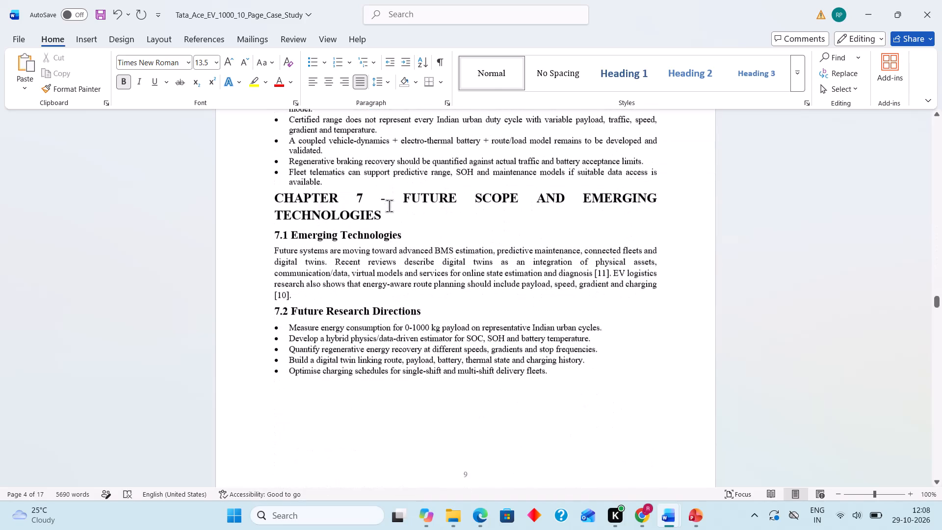
scroll(389, 206, "down", 12)
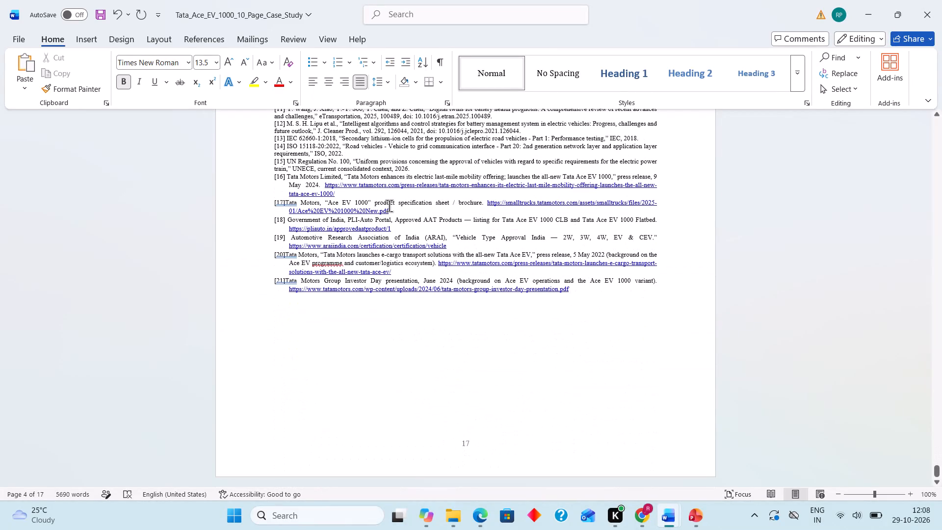
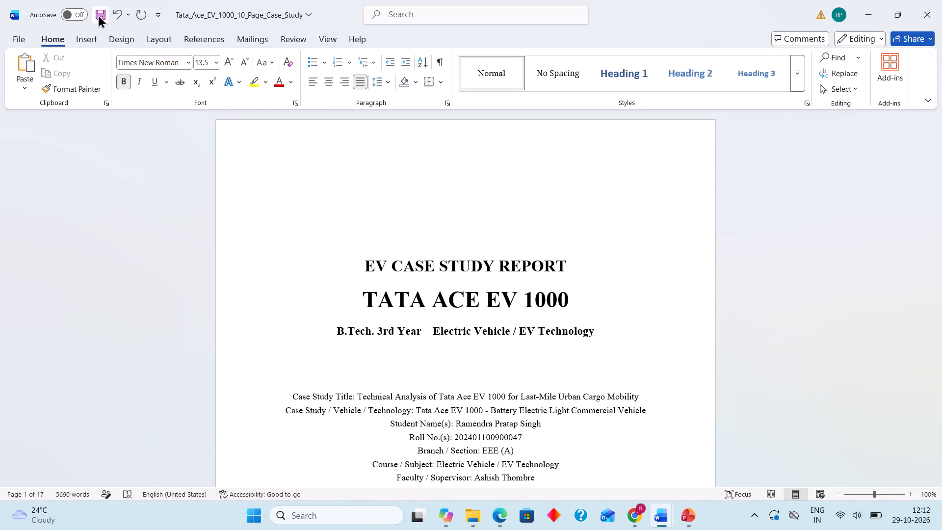
Save the finished case study report.
left_click(98, 15)
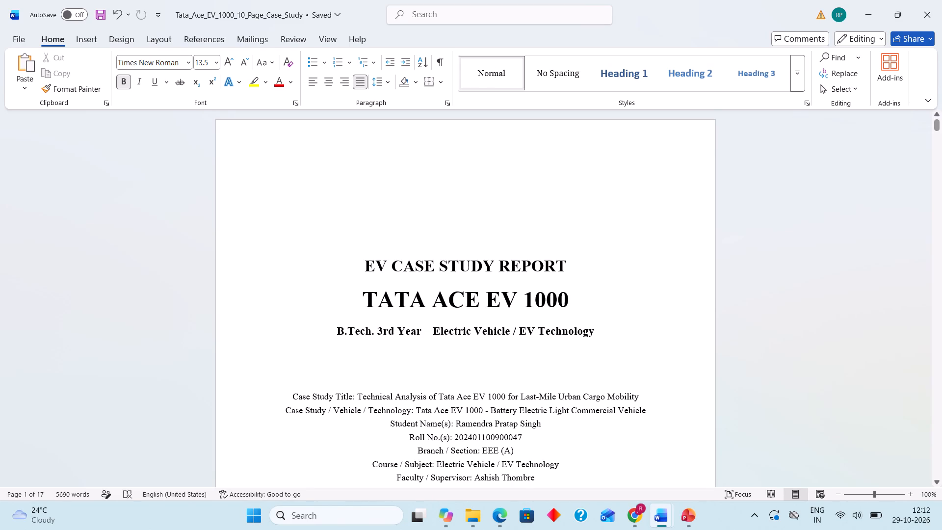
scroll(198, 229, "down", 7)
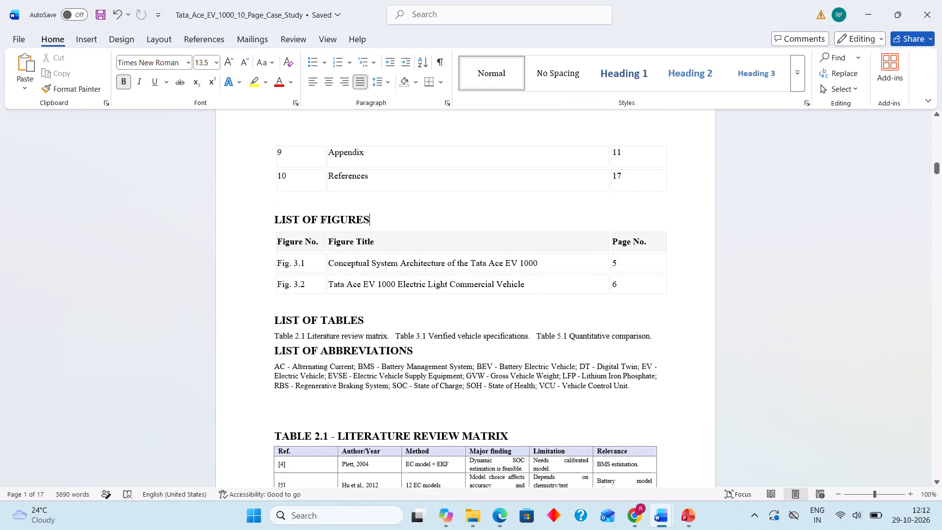
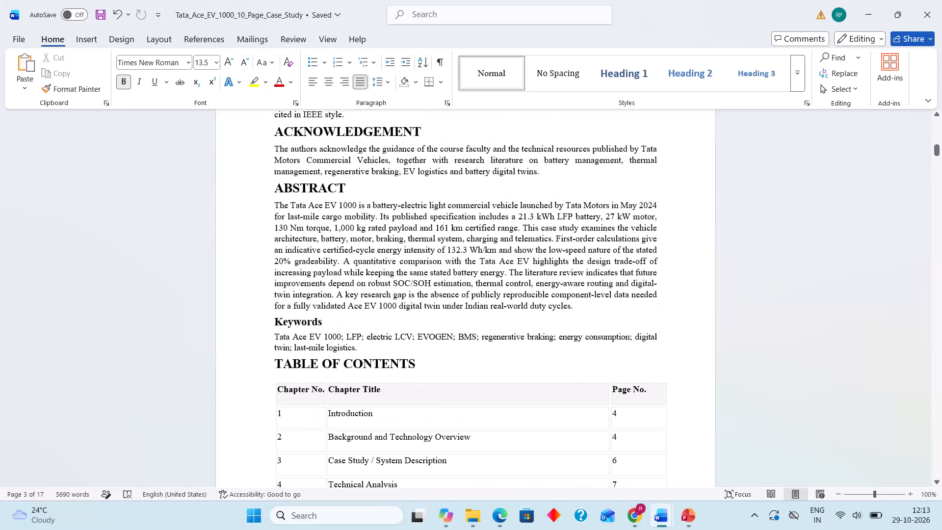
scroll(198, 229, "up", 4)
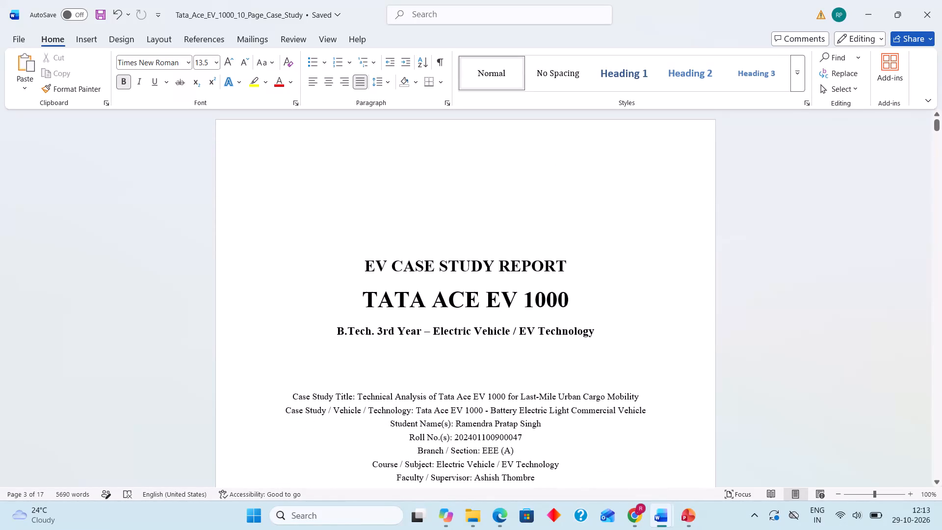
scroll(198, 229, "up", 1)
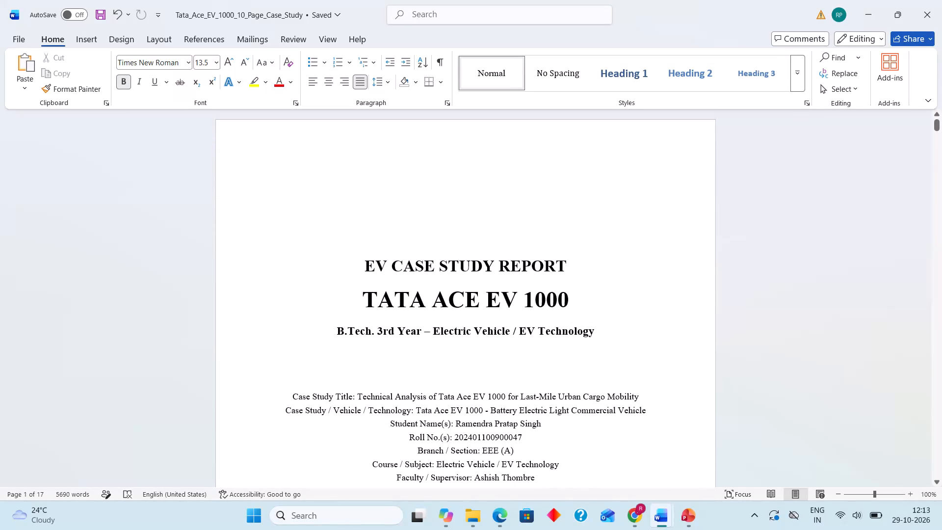
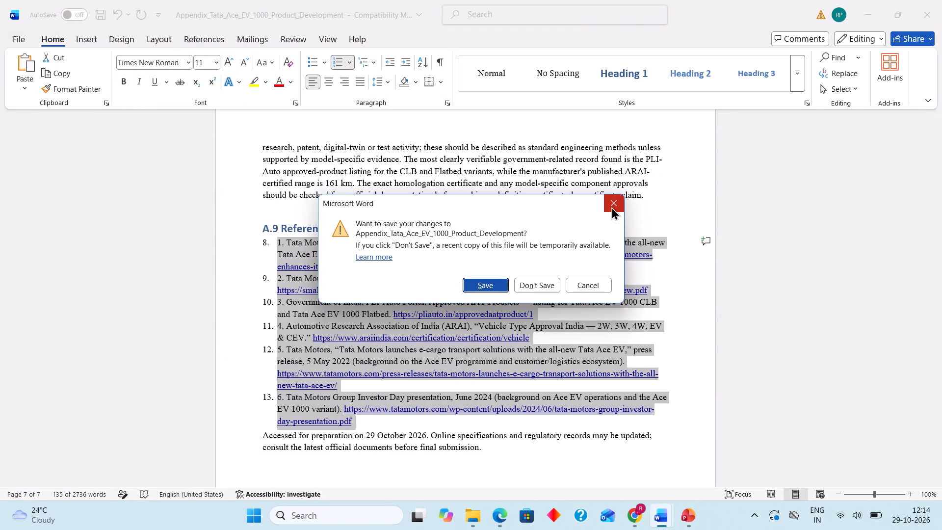
left_click(612, 207)
scroll(663, 194, "up", 1)
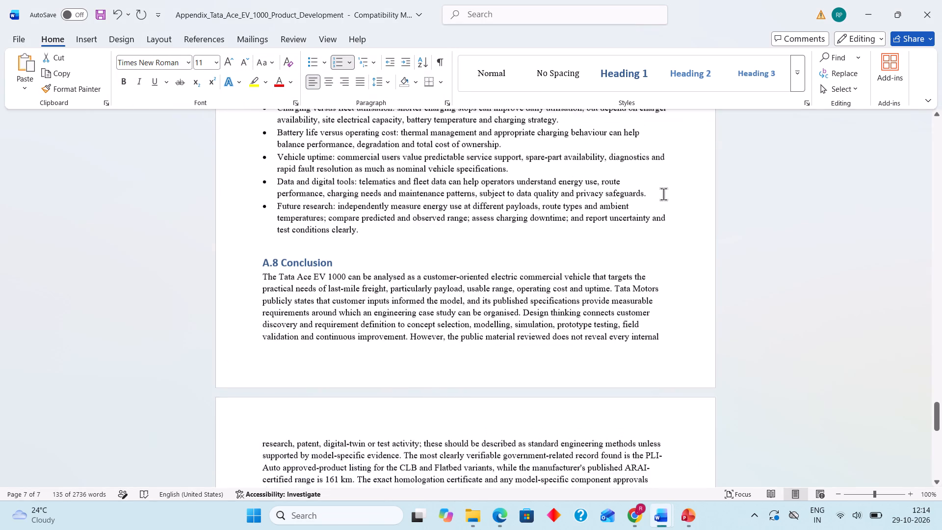
left_click(107, 17)
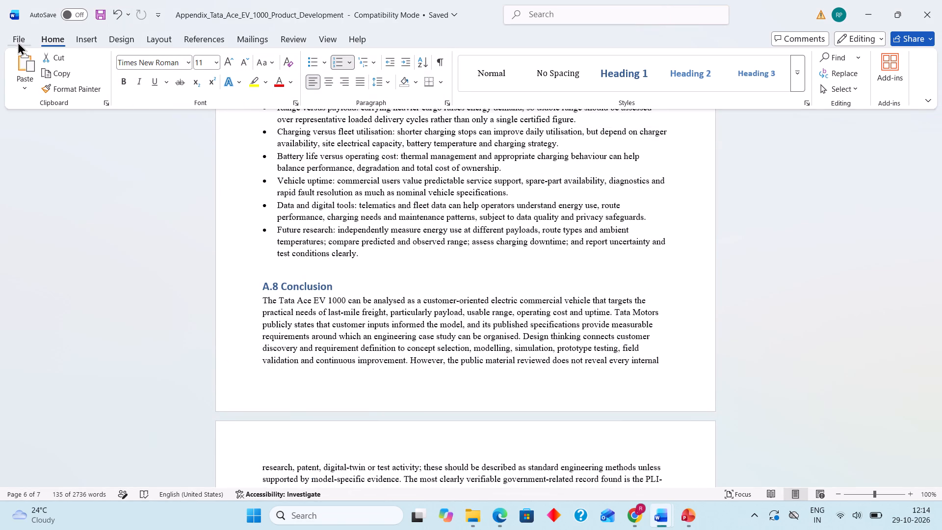
Save a copy of the appendix on the Desktop as "Appendix_Tata_Ace_EV_1000_case study final", upgraded to the newest file format.
left_click(18, 39)
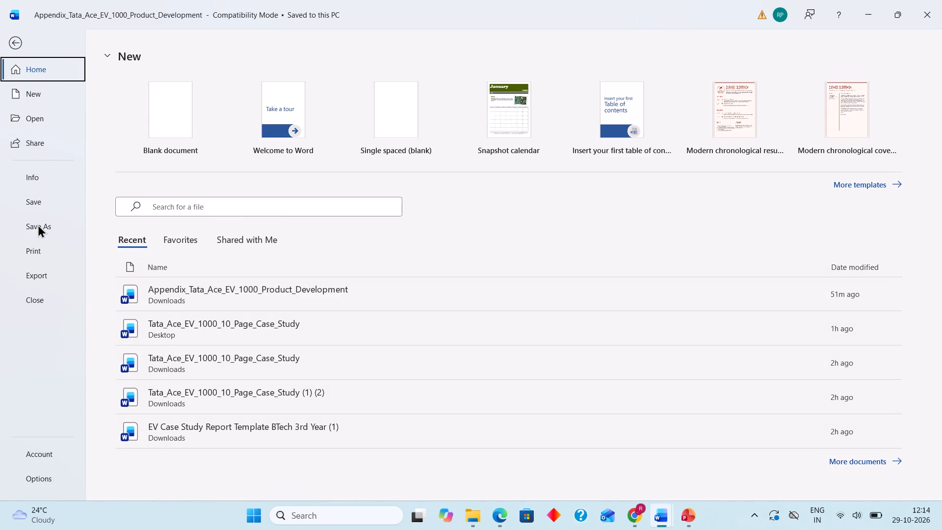
left_click(38, 224)
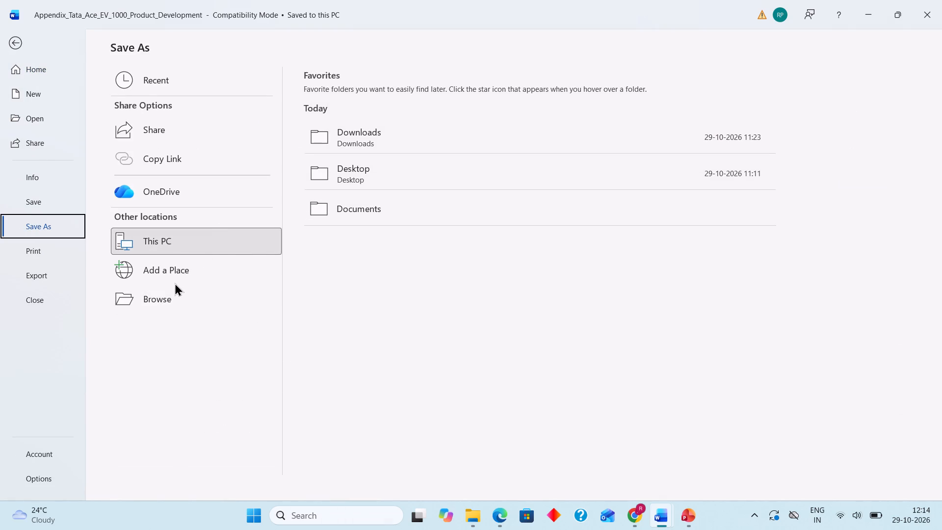
left_click(169, 302)
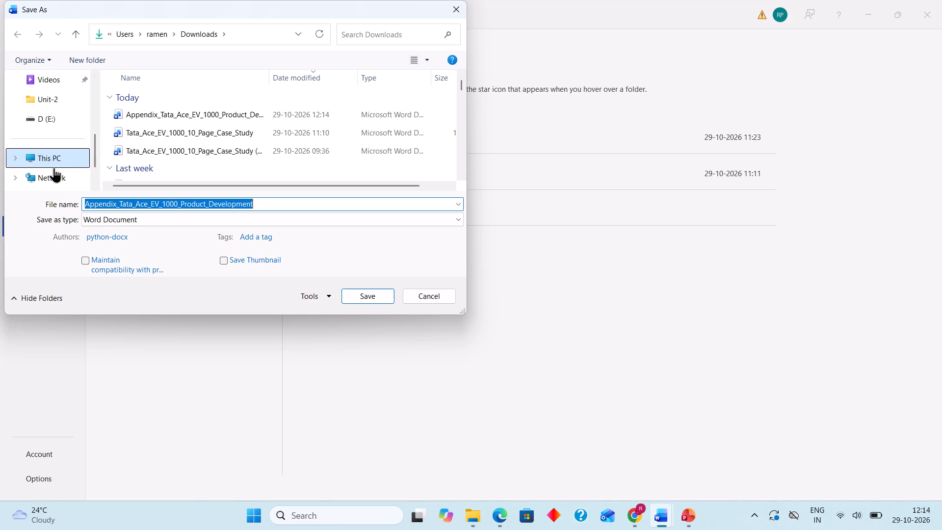
scroll(54, 167, "down", 1)
left_click(15, 158)
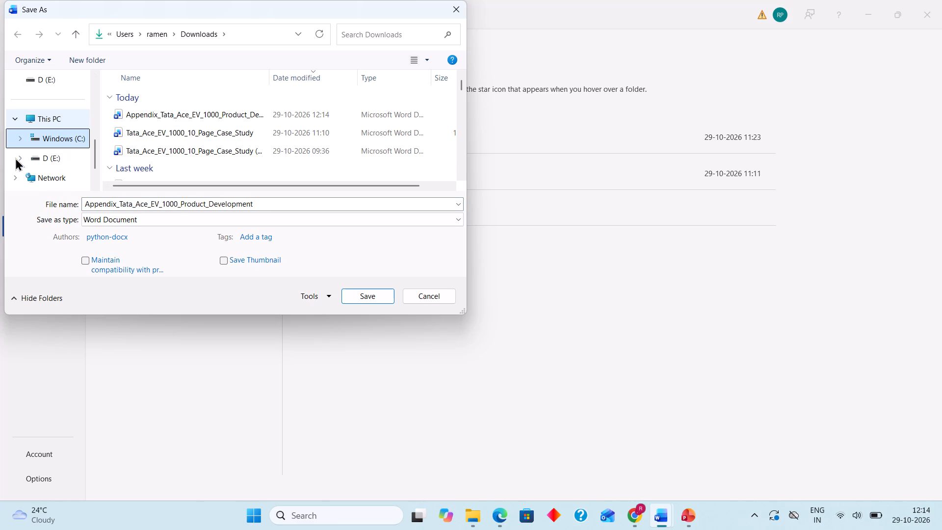
scroll(24, 145, "up", 1)
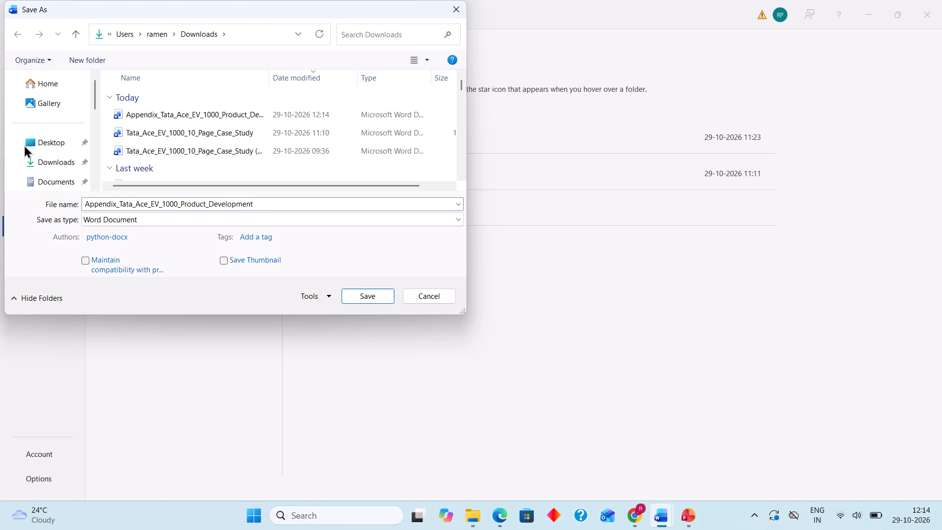
left_click(37, 139)
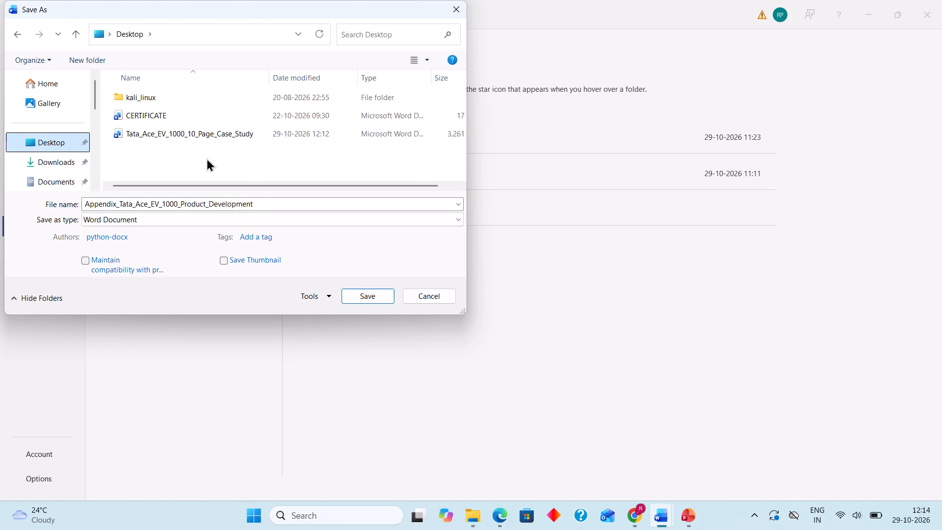
left_click(266, 206)
left_click(266, 206)
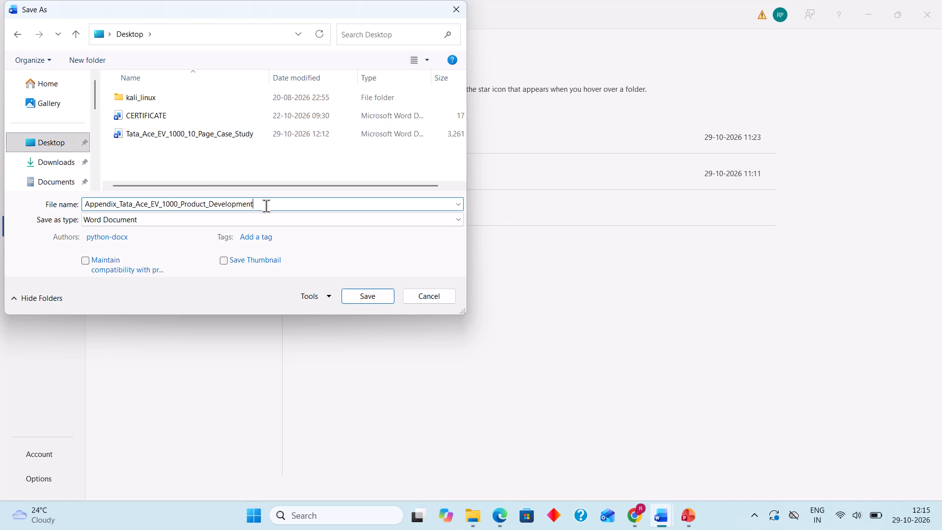
key("BackSpace")
key("BackSpace")
key("BackSpace")
key("BackSpace")
key("BackSpace")
key("BackSpace")
key("BackSpace")
key("BackSpace")
key("BackSpace")
key("BackSpace")
key("BackSpace")
key("BackSpace")
key("BackSpace")
key("BackSpace")
key("BackSpace")
key("BackSpace")
key("BackSpace")
key("BackSpace")
key("BackSpace")
type("case study")
key("space")
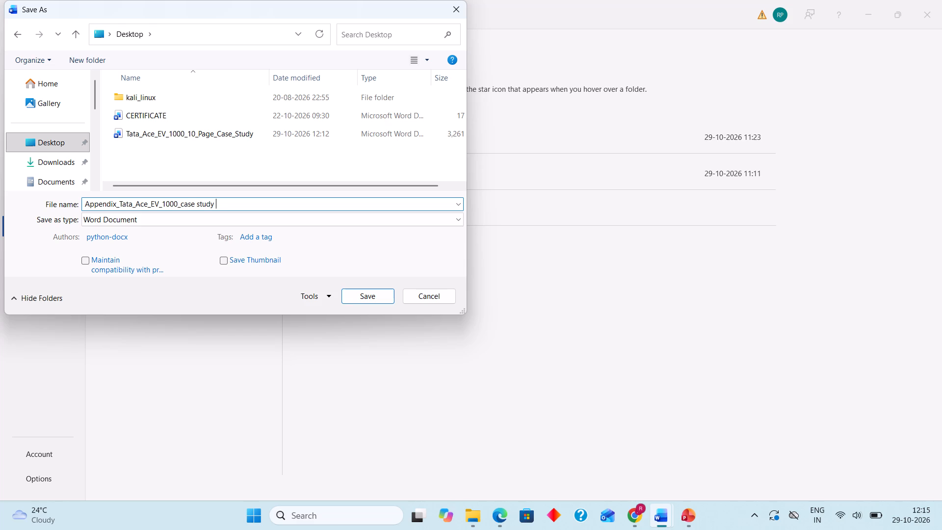
type("final")
left_click(355, 294)
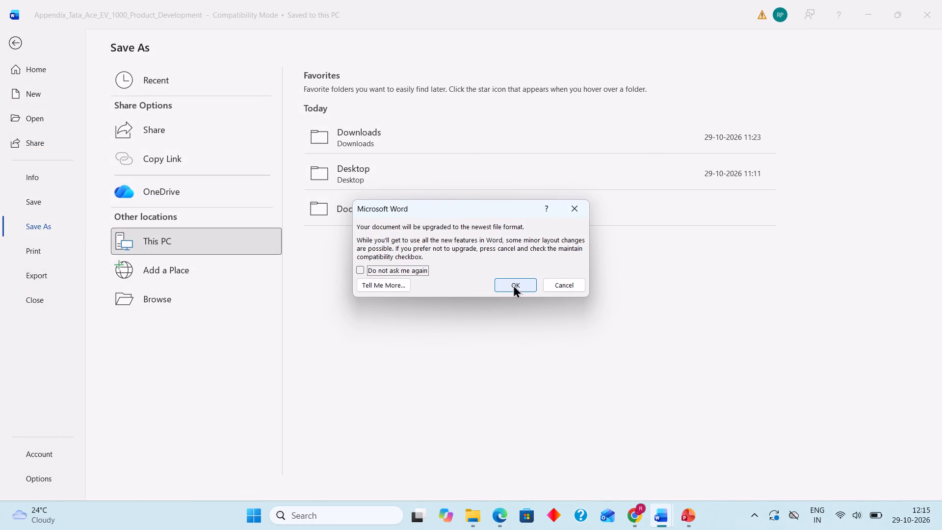
left_click(513, 285)
Look over the saved appendix copy, and close it together with the EV Case Study Report Template document.
scroll(542, 272, "up", 14)
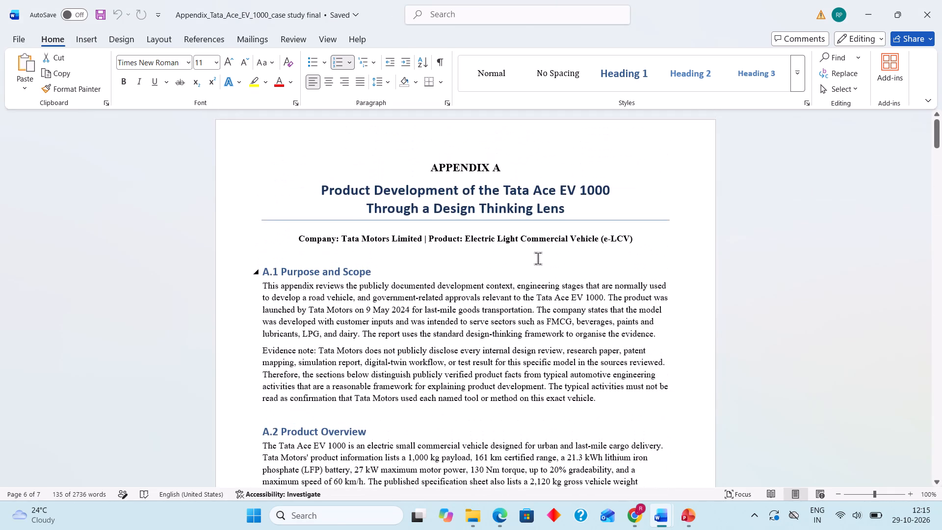
scroll(538, 258, "up", 1)
scroll(538, 258, "down", 13)
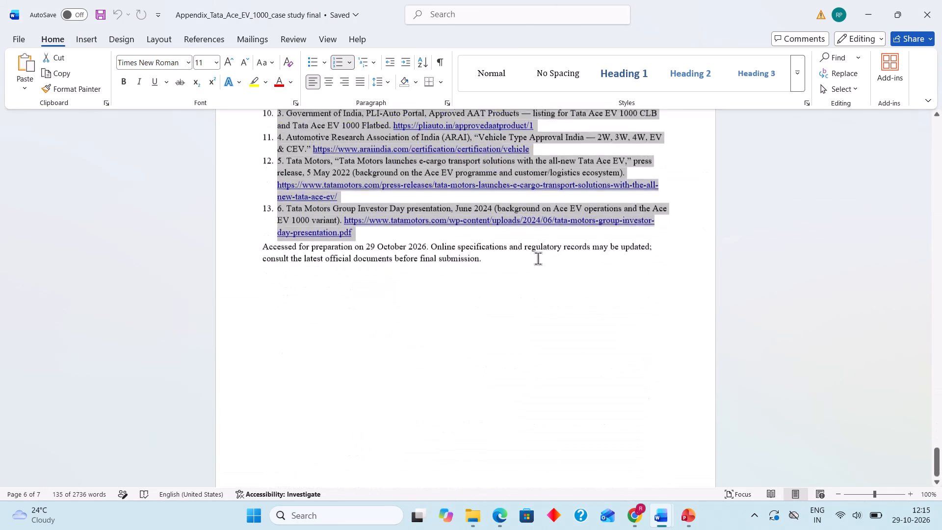
scroll(538, 258, "down", 5)
left_click(941, 0)
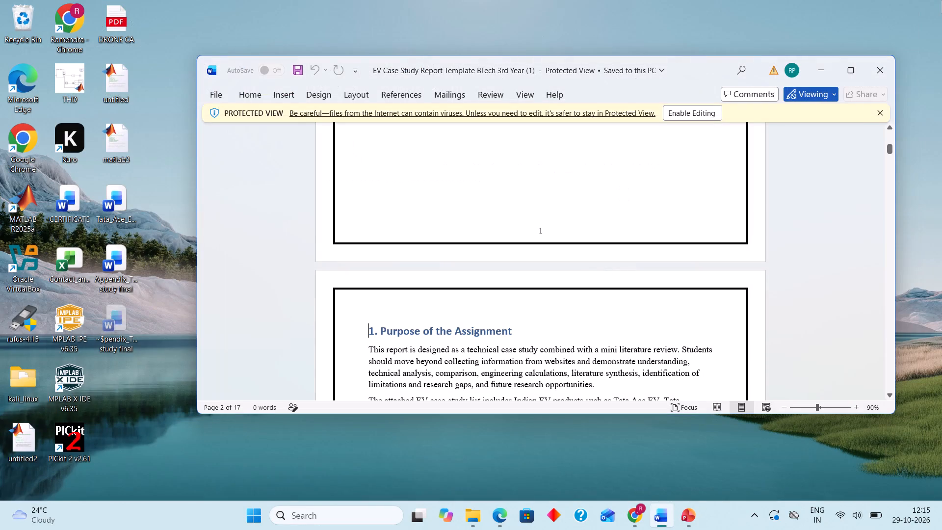
left_click(890, 65)
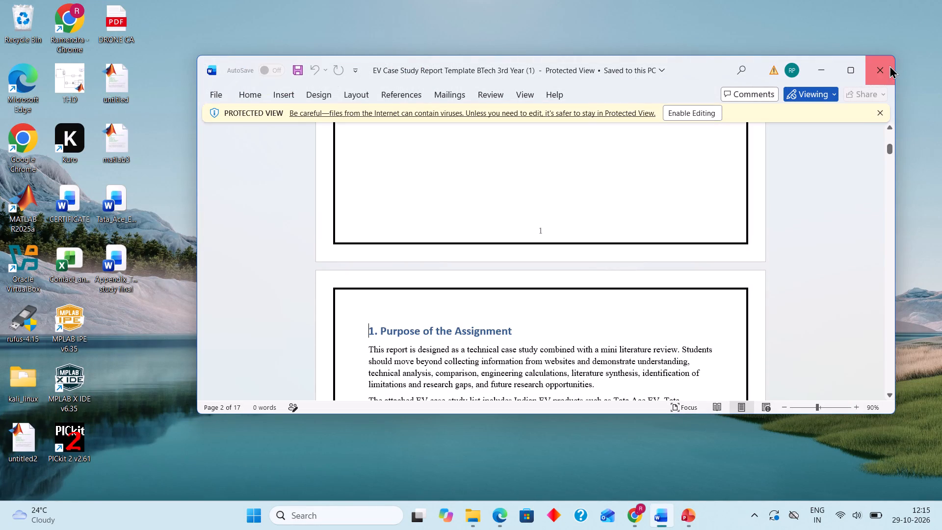
Open the Tata_Ace_EV_1000_10_Page_Case_Study document from the Desktop and look through it from the cover page to the references.
double_click(119, 199)
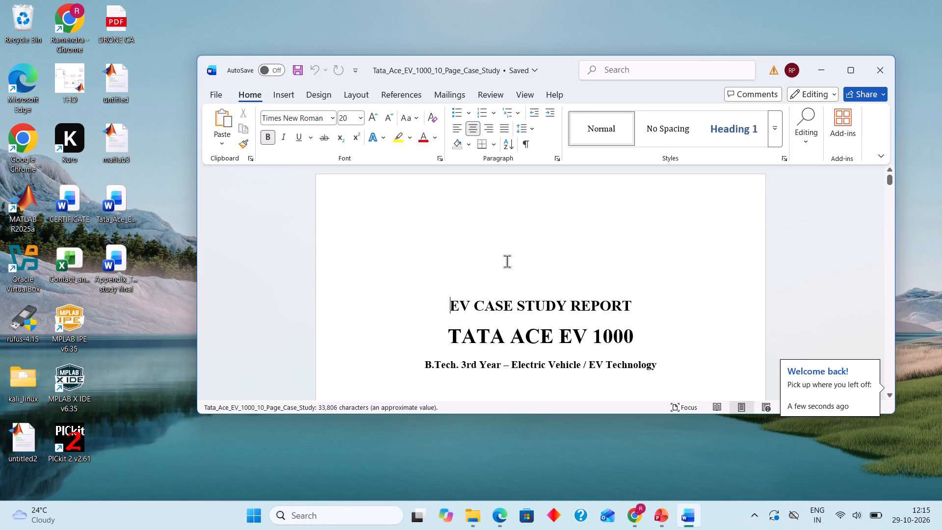
scroll(507, 261, "down", 12)
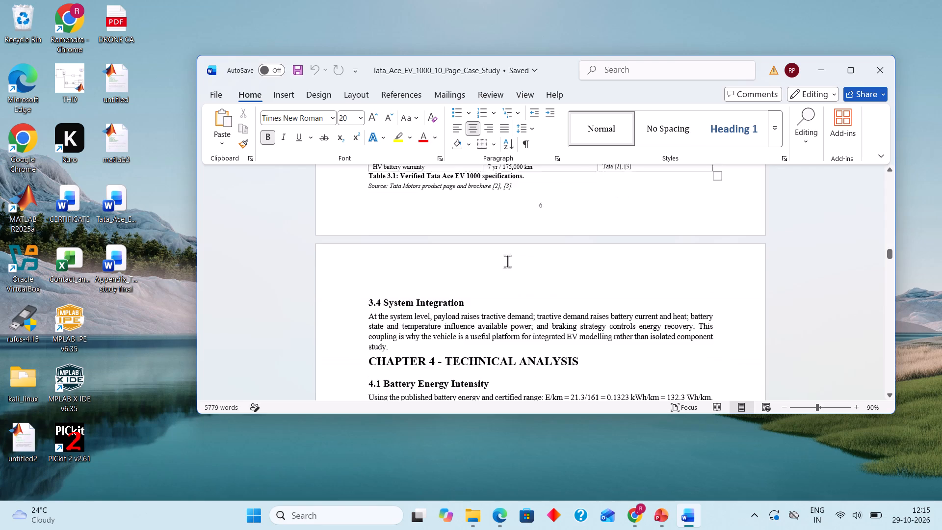
scroll(507, 261, "down", 4)
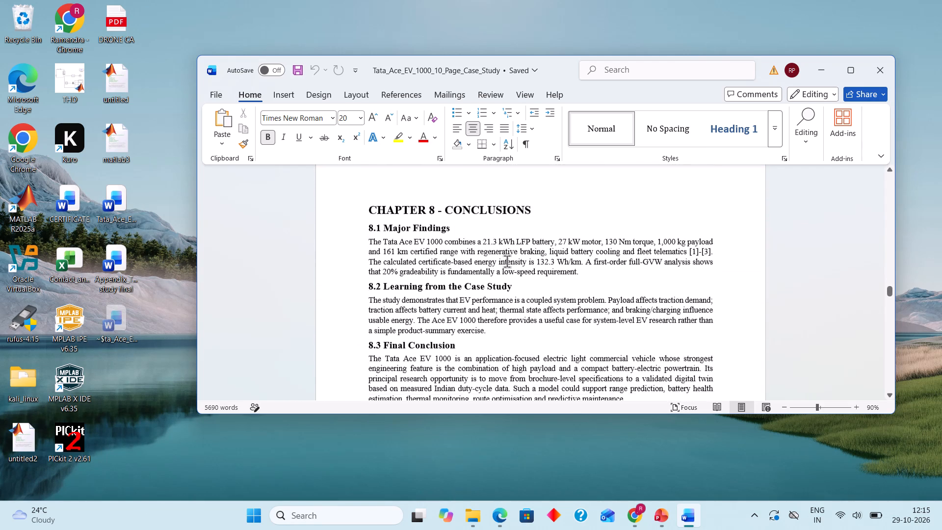
scroll(507, 261, "down", 7)
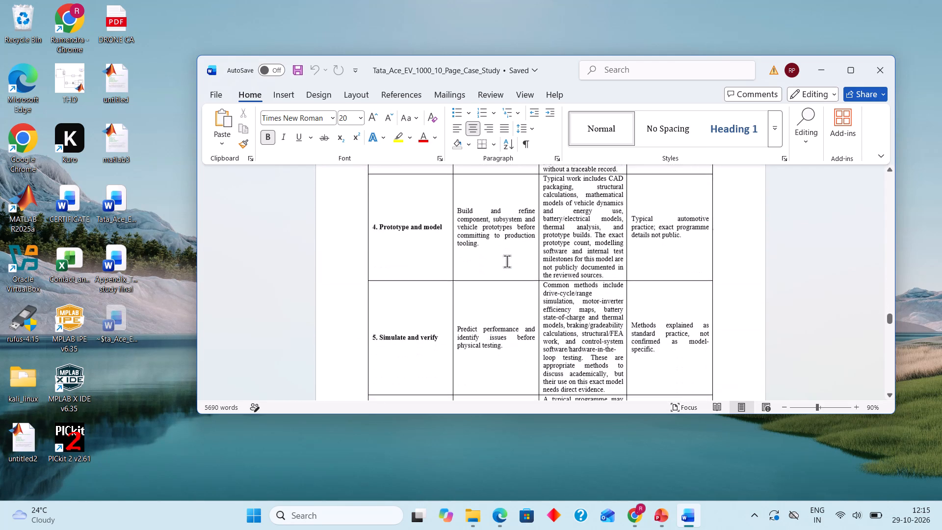
scroll(507, 261, "down", 15)
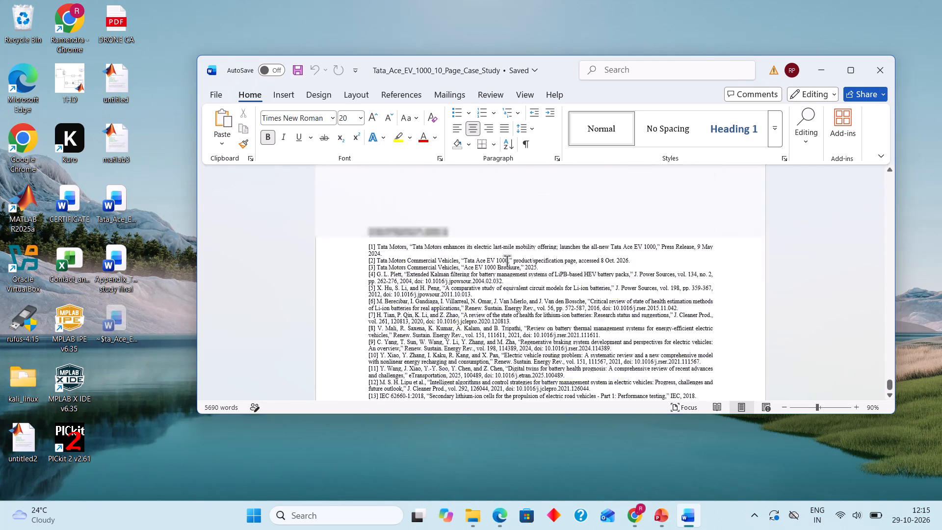
scroll(507, 261, "down", 4)
scroll(507, 261, "up", 14)
scroll(507, 261, "up", 20)
scroll(507, 261, "up", 1)
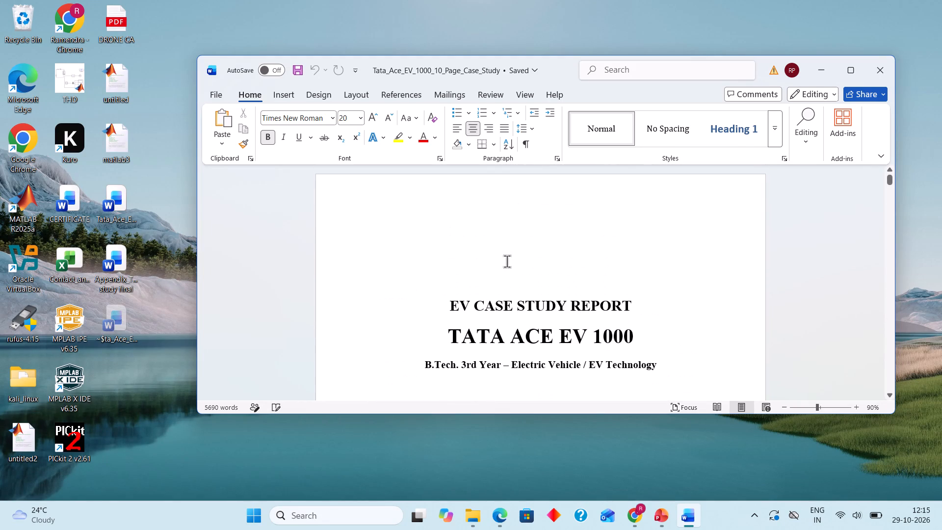
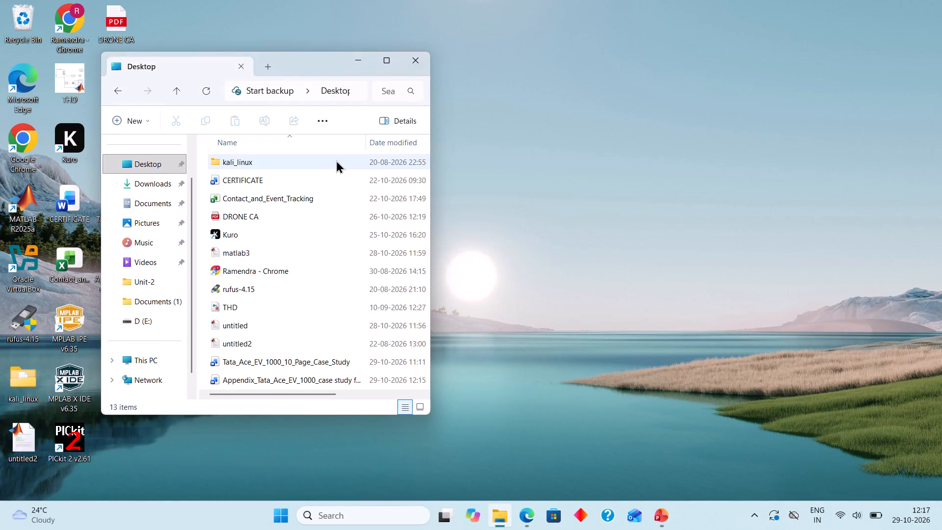
Close the Desktop folder window and the Presentation1 block diagram in PowerPoint, discarding the presentation's unsaved changes.
left_click(415, 61)
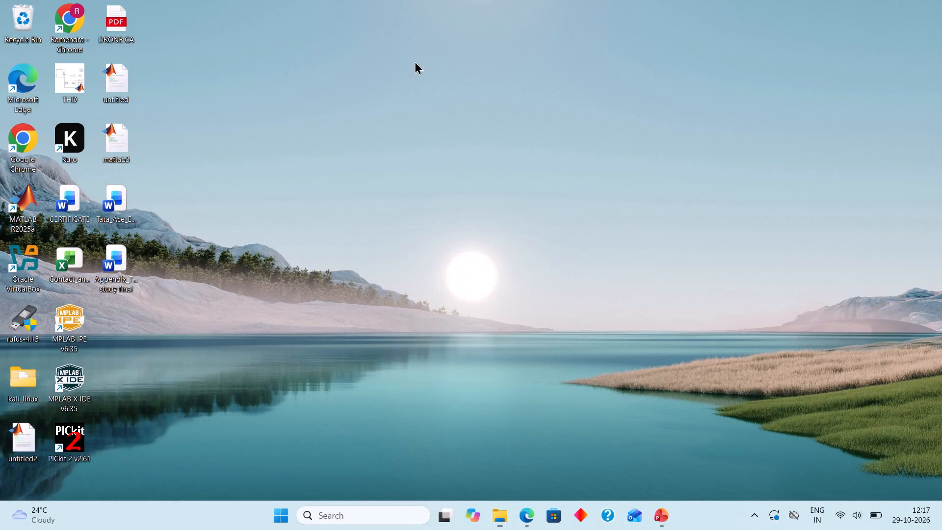
left_click(663, 507)
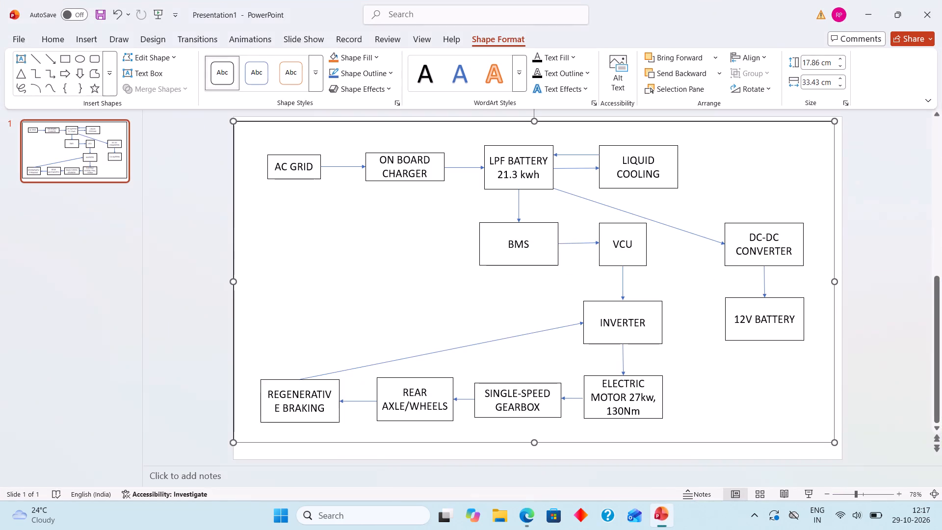
left_click(941, 0)
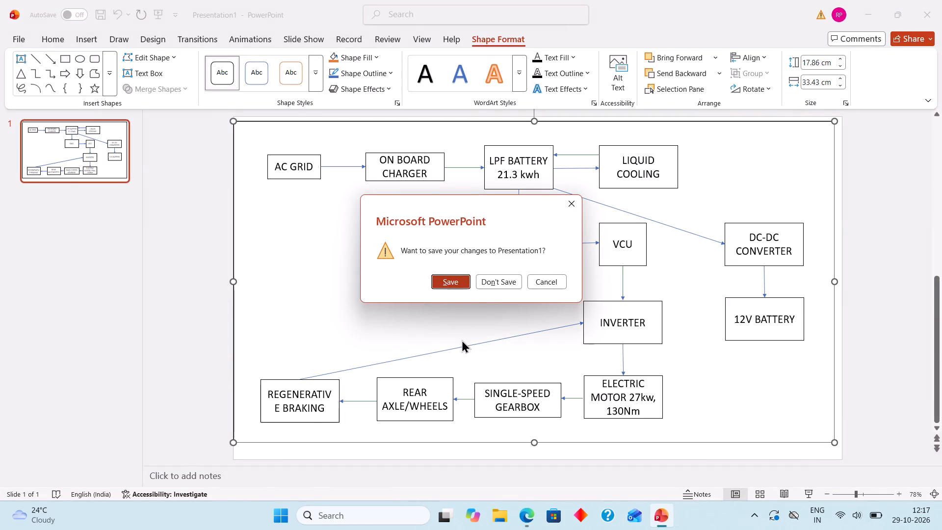
left_click(501, 283)
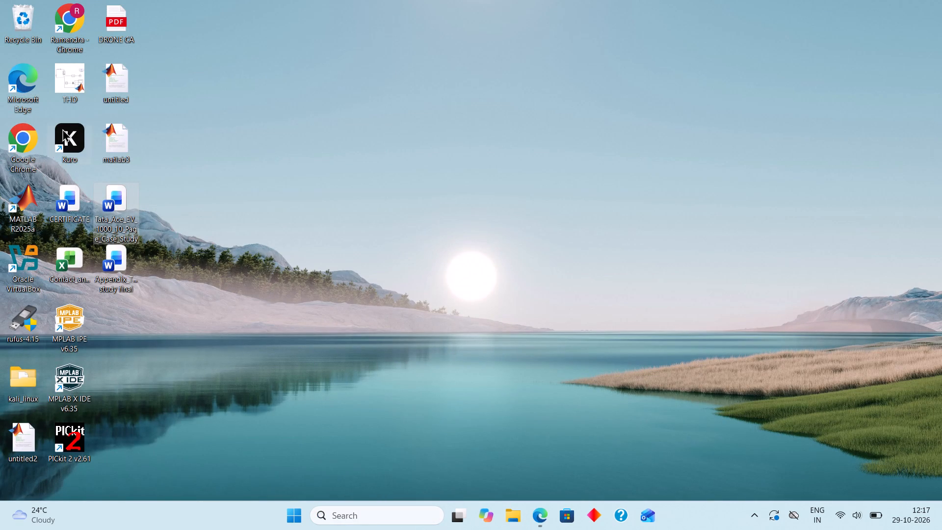
Launch Chrome with the user's personal profile from its desktop shortcut.
double_click(82, 29)
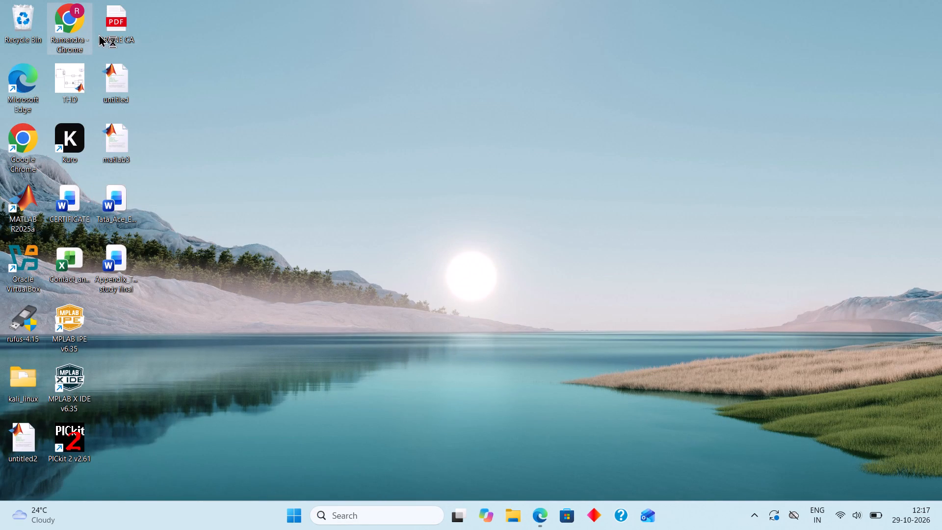
double_click(69, 25)
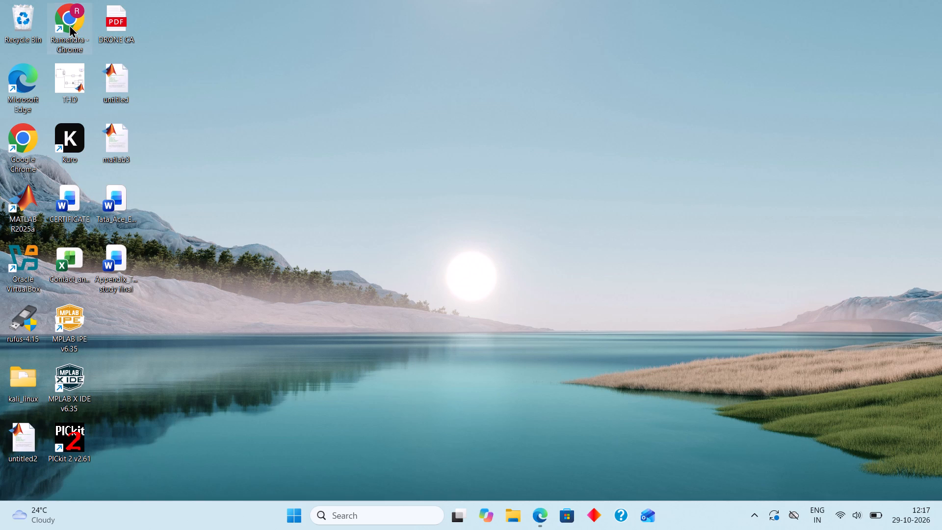
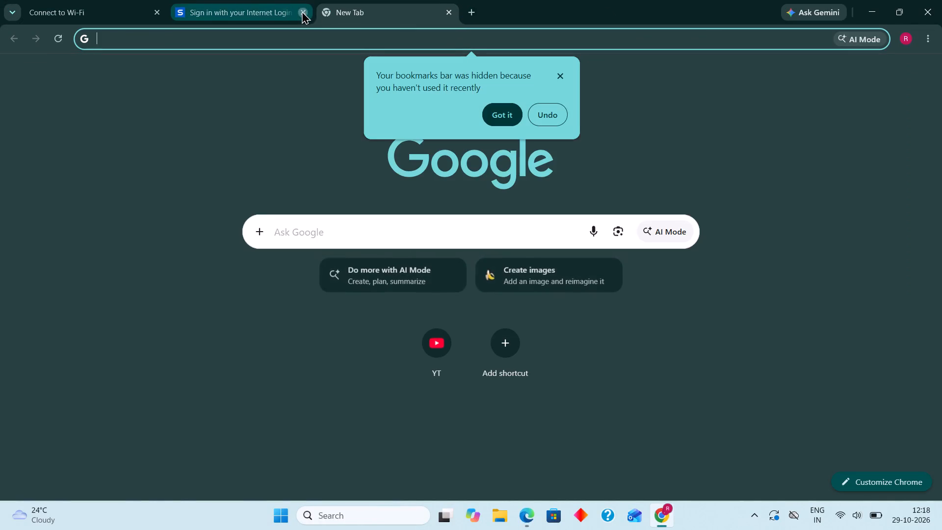
Close the Connect to Wi-Fi tab and search Google for "whatsapp web" in the remaining new tab.
left_click(157, 15)
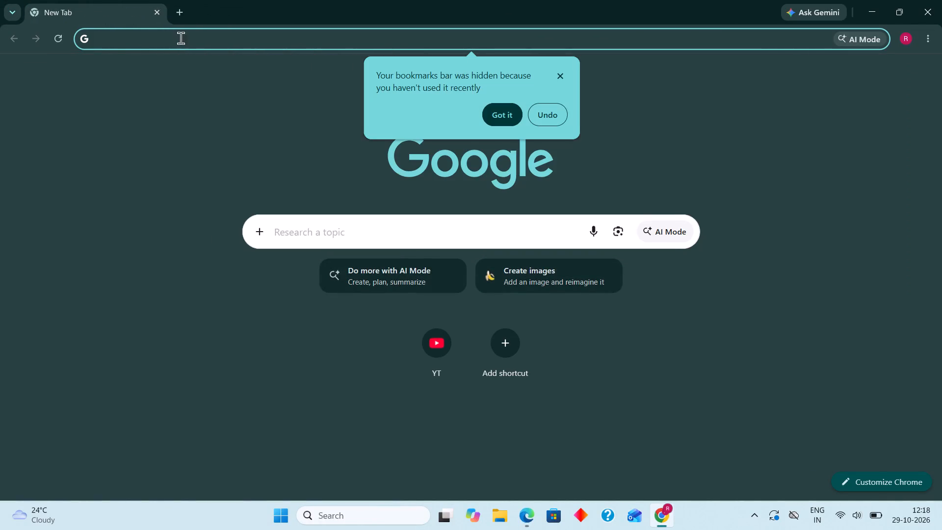
left_click(316, 221)
left_click(320, 269)
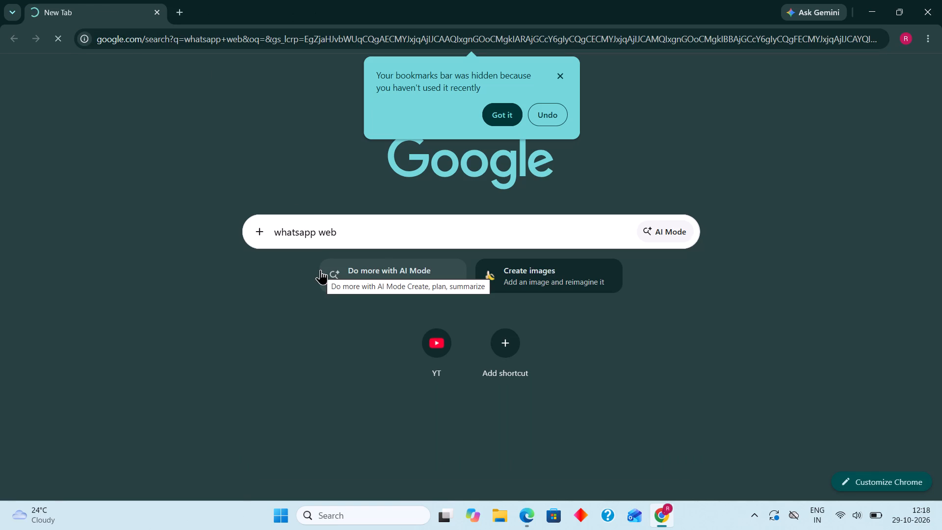
Open the Windows quick settings for the Wi-Fi connection.
left_click(840, 518)
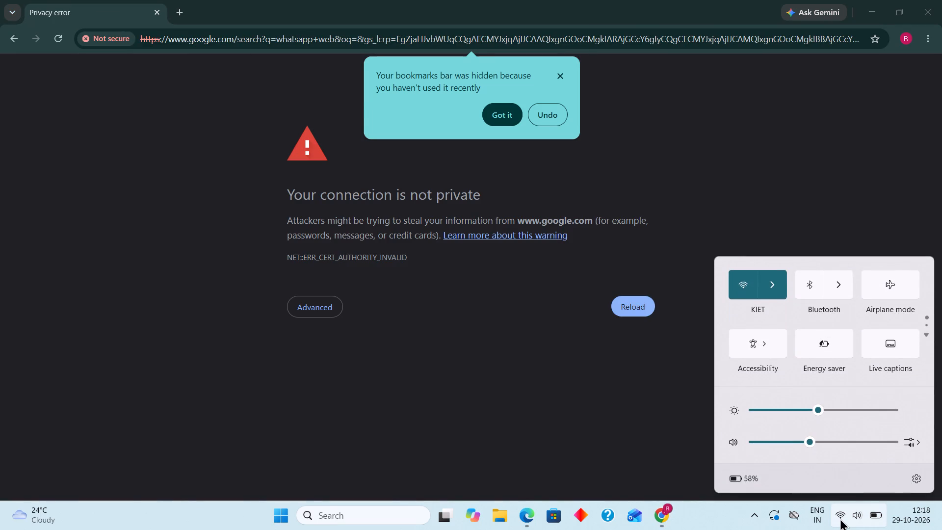
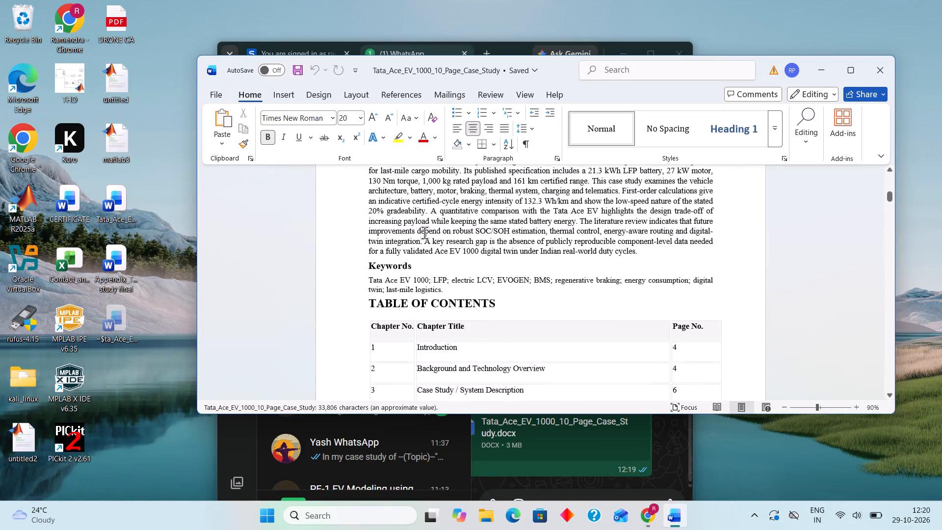
Look over the abstract, table of contents and opening Chapter 1 sections of the Tata_Ace_EV_1000_10_Page_Case_Study document.
scroll(424, 233, "down", 1)
scroll(424, 235, "up", 1)
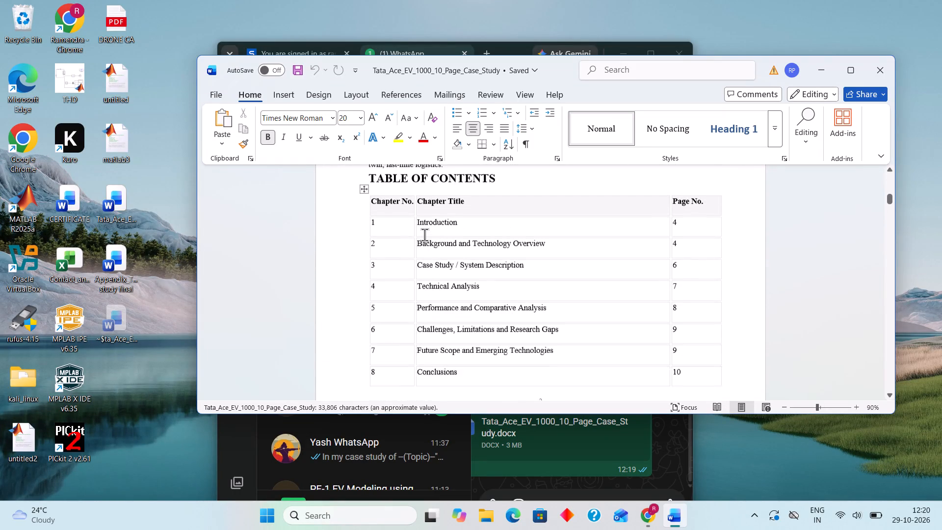
scroll(424, 235, "up", 1)
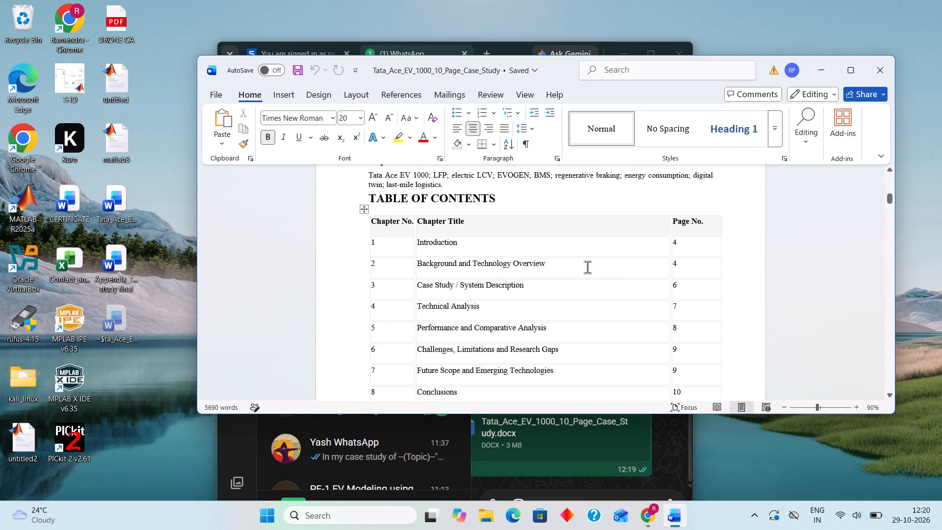
scroll(549, 250, "down", 6)
scroll(549, 250, "up", 1)
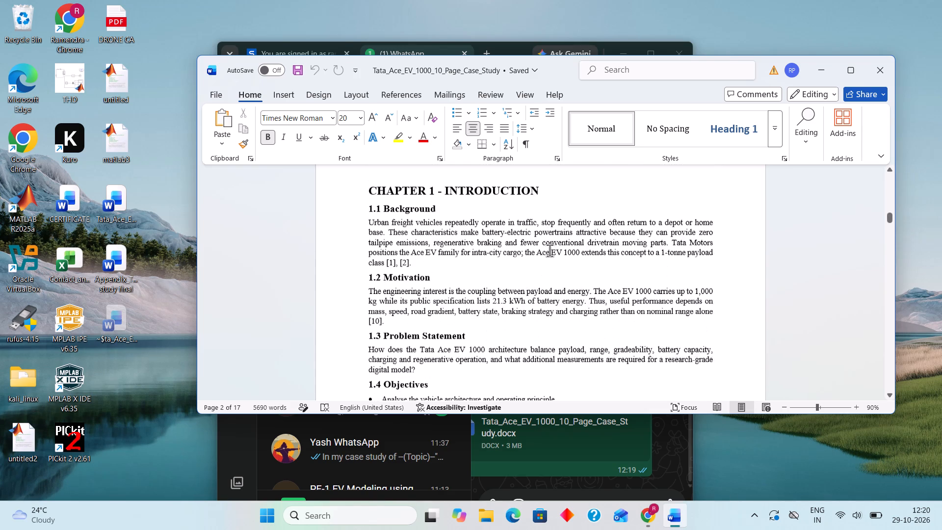
scroll(549, 250, "up", 1)
scroll(549, 250, "down", 1)
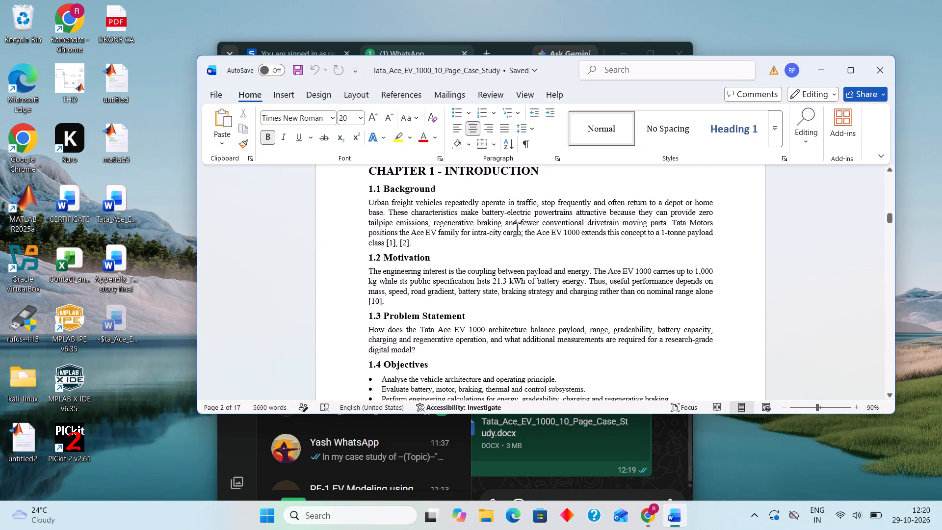